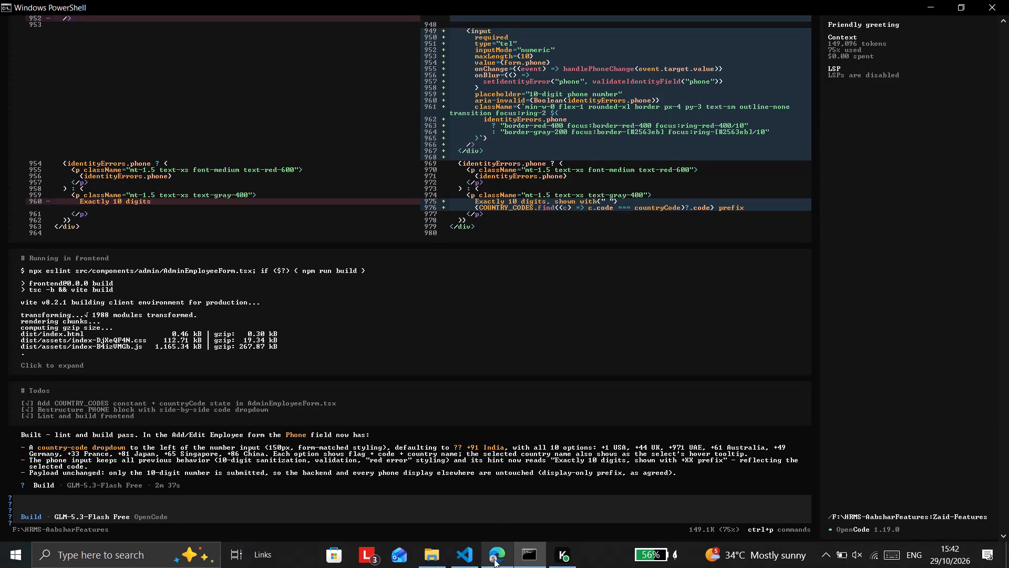
Switch to Visual Studio Code and review the employee serializer and the create and list endpoints in employees.py.
left_click(465, 553)
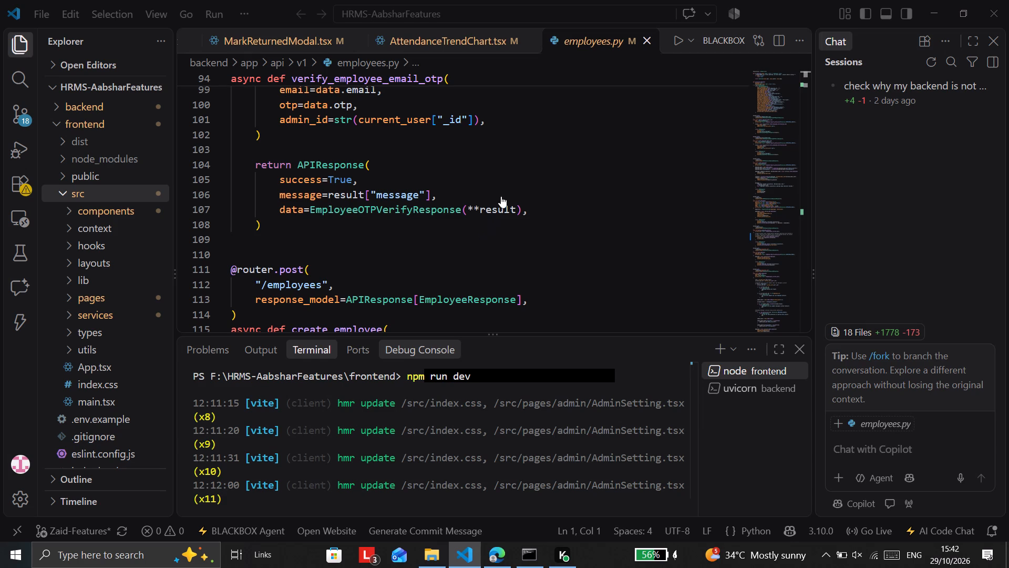
scroll(472, 241, "up", 11)
scroll(473, 238, "down", 19)
scroll(473, 236, "down", 6)
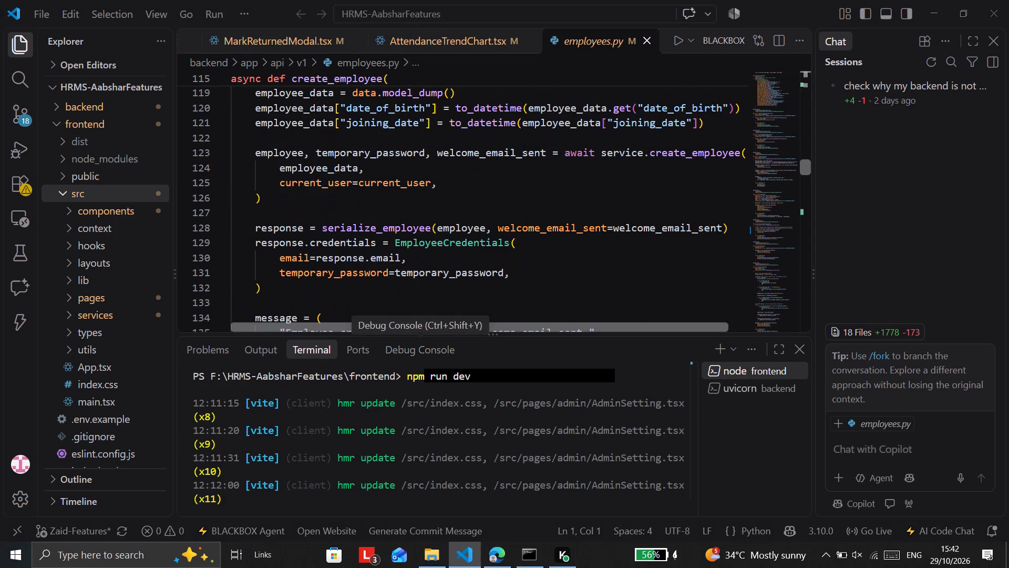
scroll(473, 236, "up", 16)
scroll(473, 236, "up", 17)
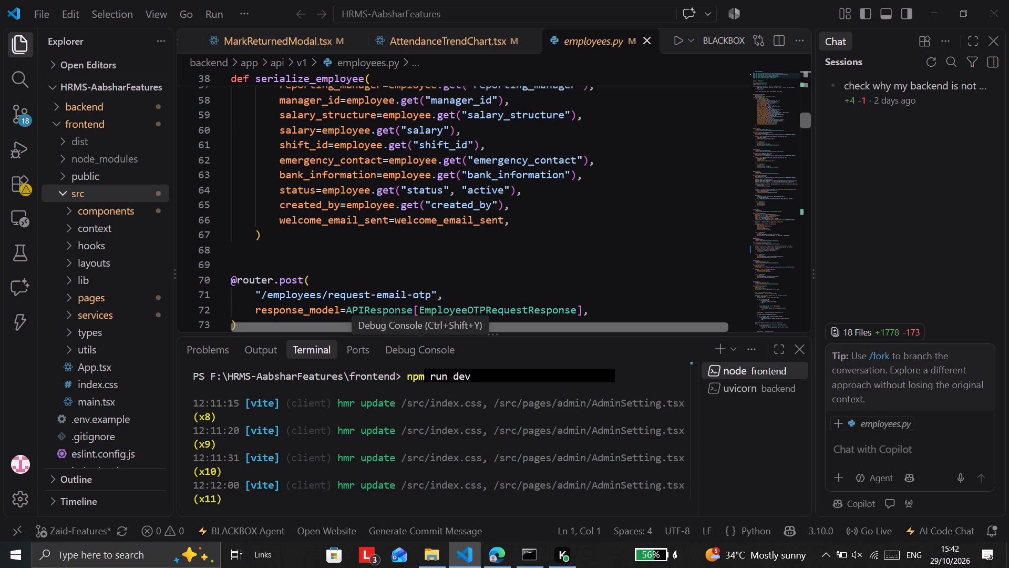
scroll(559, 272, "up", 4)
scroll(548, 286, "down", 4)
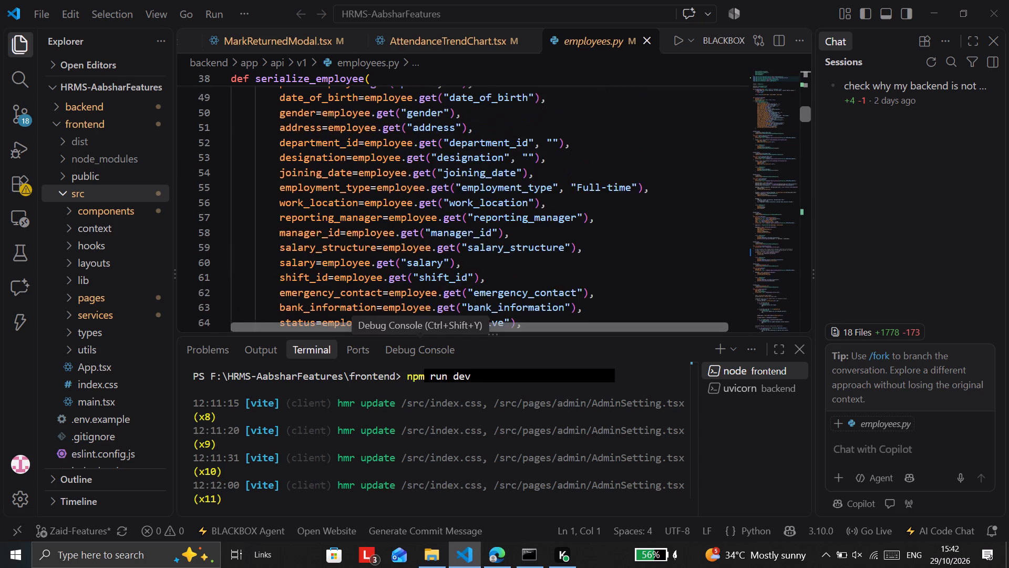
scroll(542, 288, "up", 4)
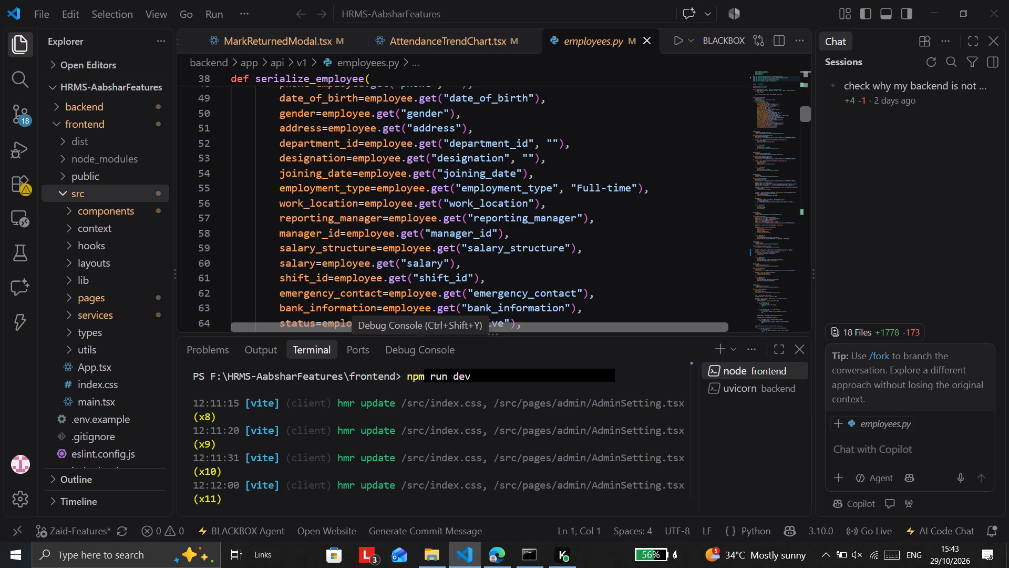
scroll(467, 242, "up", 7)
scroll(516, 226, "up", 7)
scroll(501, 227, "down", 11)
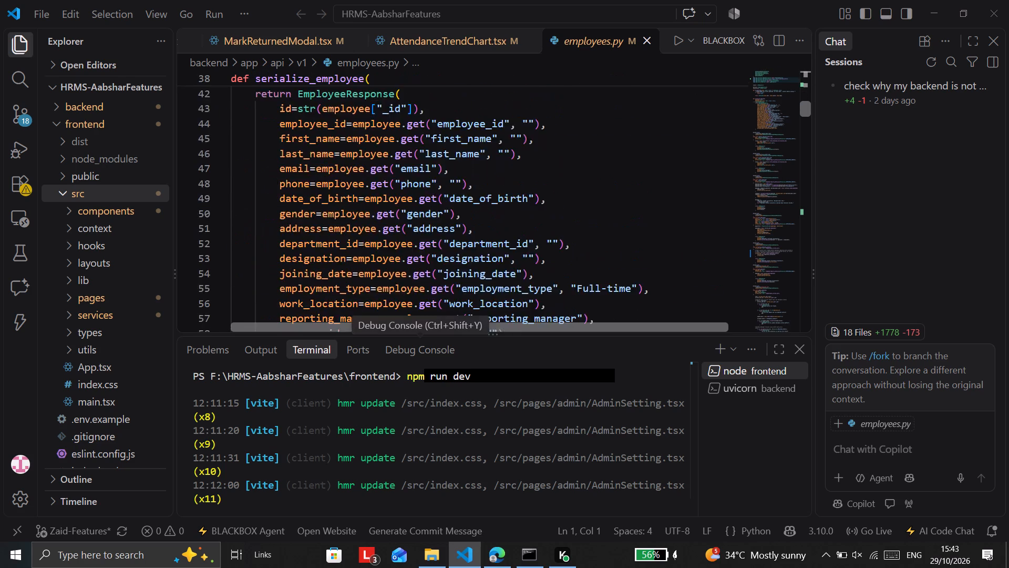
scroll(501, 227, "down", 18)
scroll(501, 227, "down", 18)
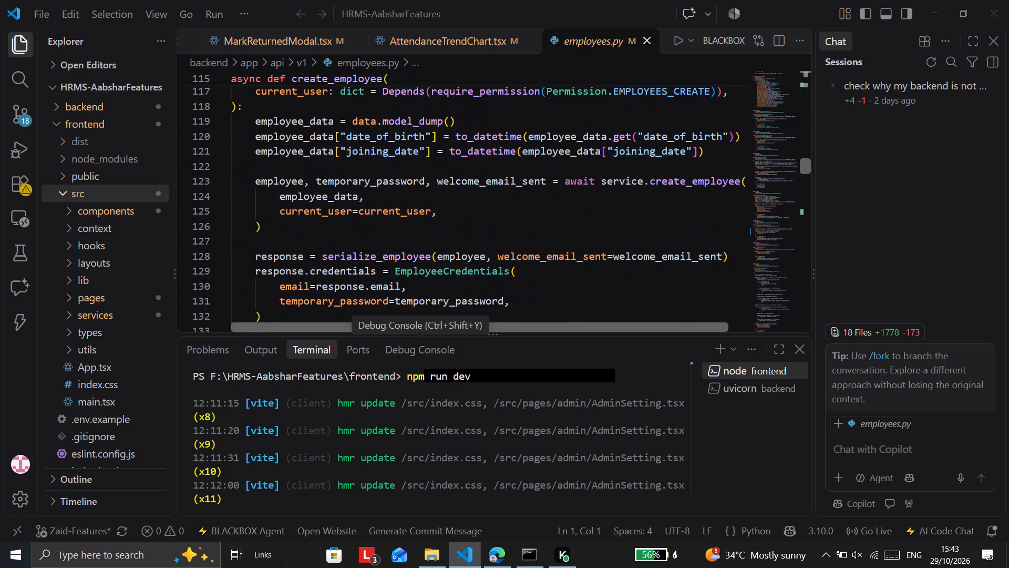
scroll(501, 227, "down", 13)
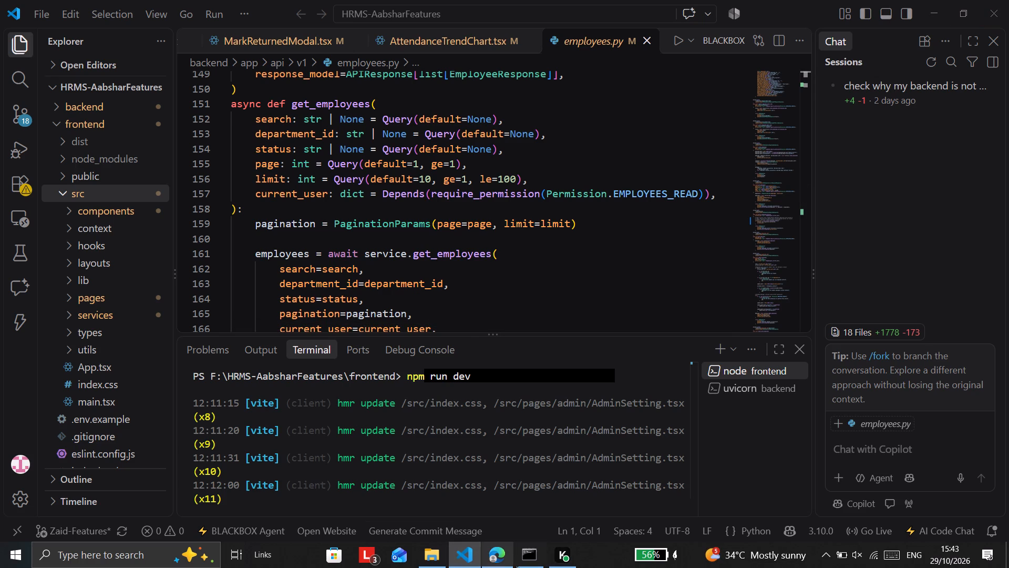
scroll(330, 209, "up", 4)
scroll(695, 266, "down", 4)
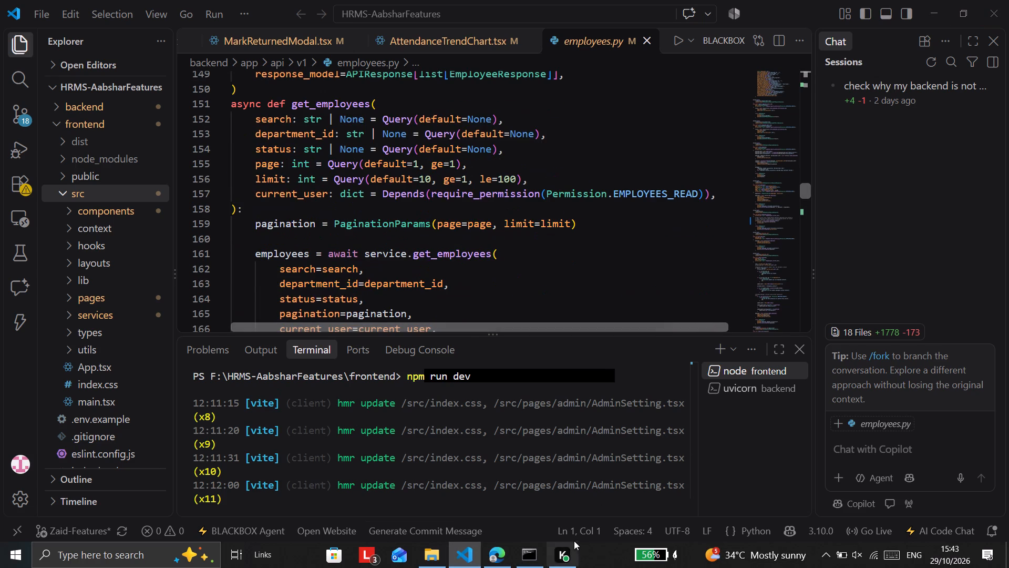
Switch to the HRMS Employees page in Microsoft Edge.
left_click(492, 562)
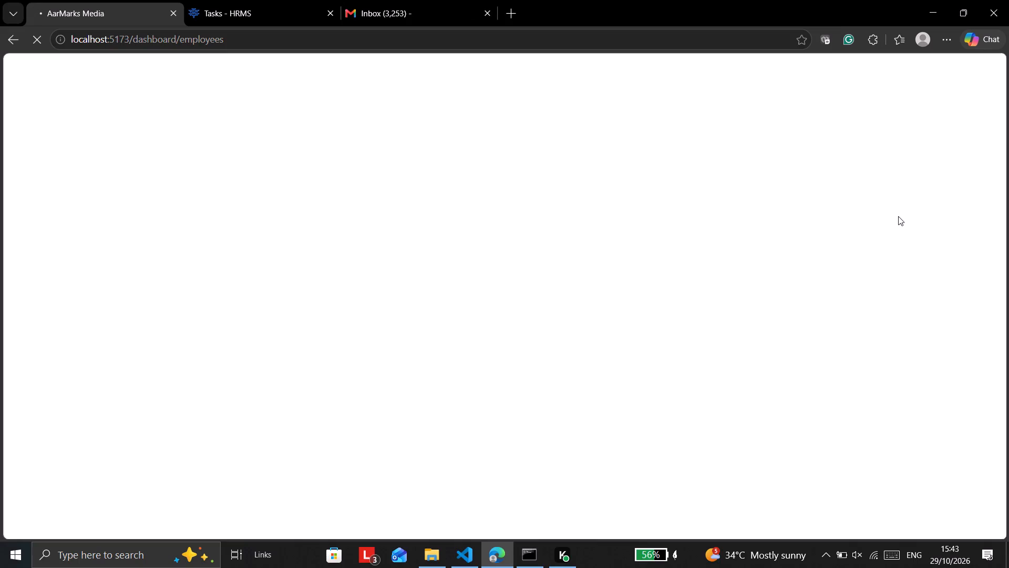
double_click(1008, 567)
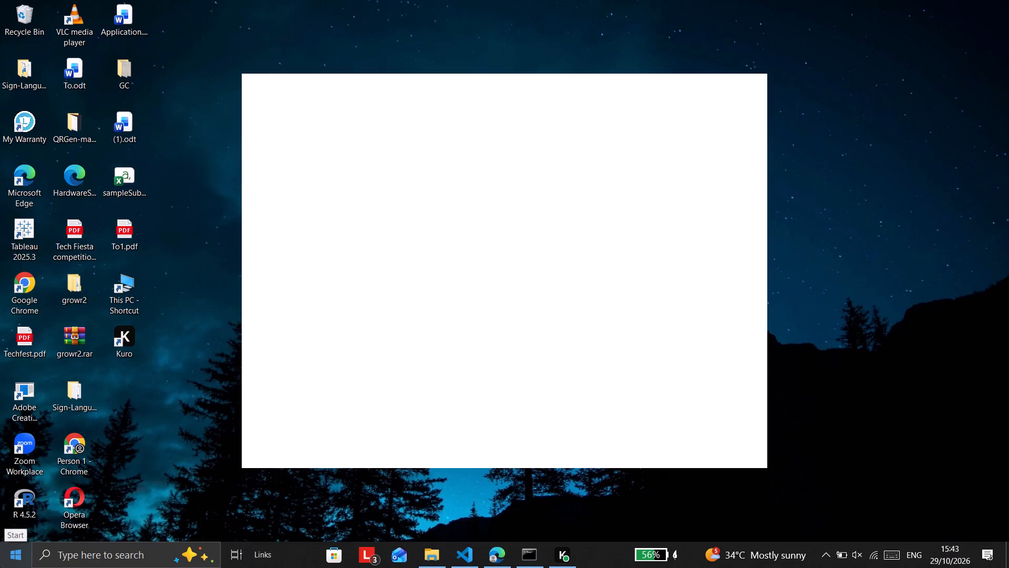
right_click(0, 567)
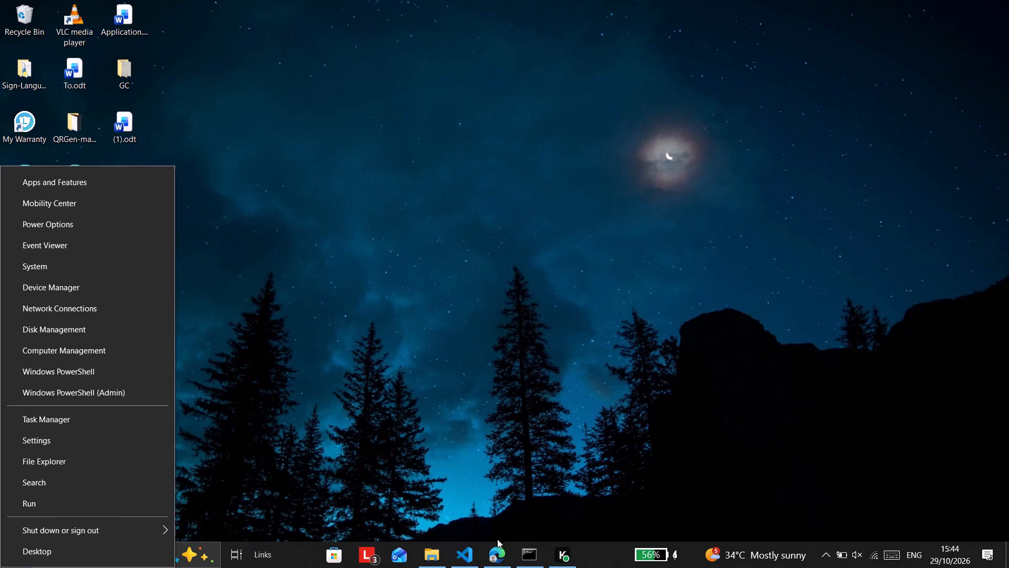
left_click(497, 556)
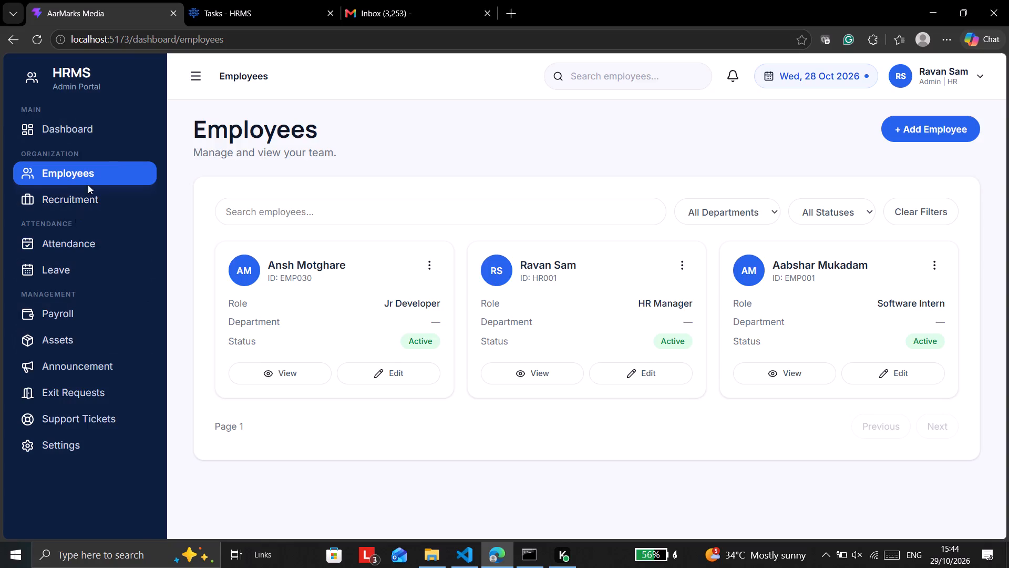
Review the Dashboard page, then the profile details of the Jr Developer employee.
left_click(89, 118)
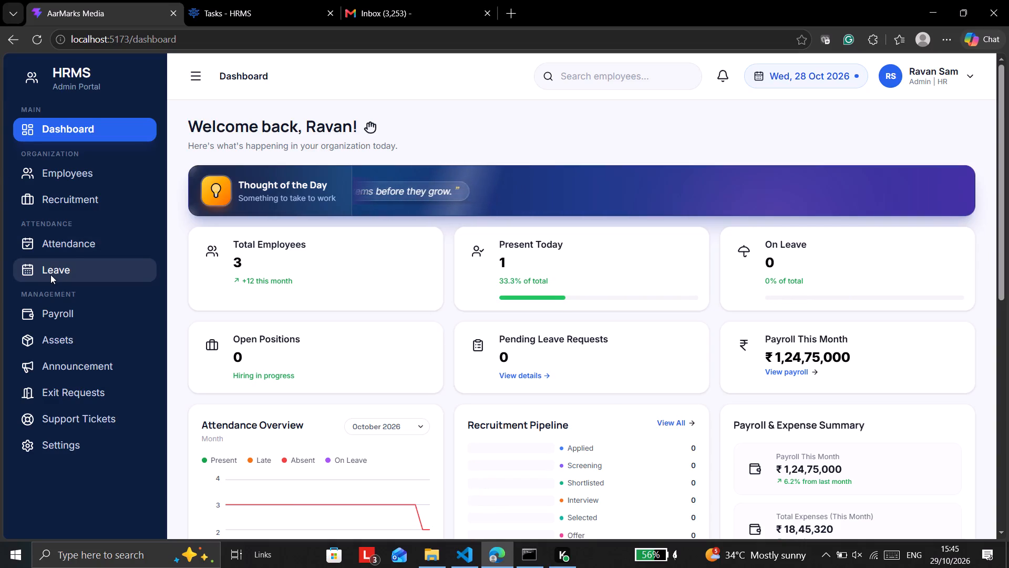
left_click(53, 183)
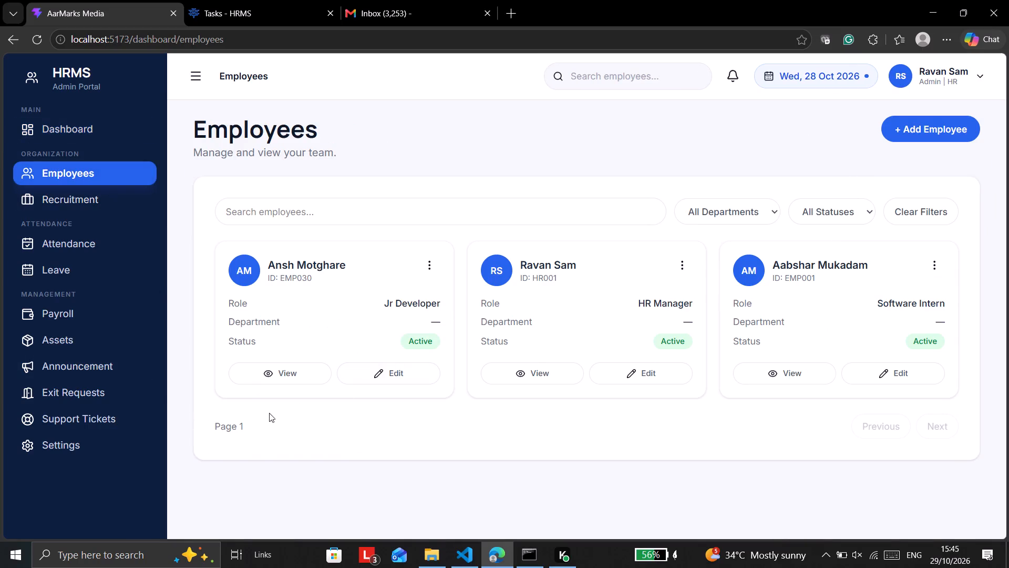
left_click(298, 374)
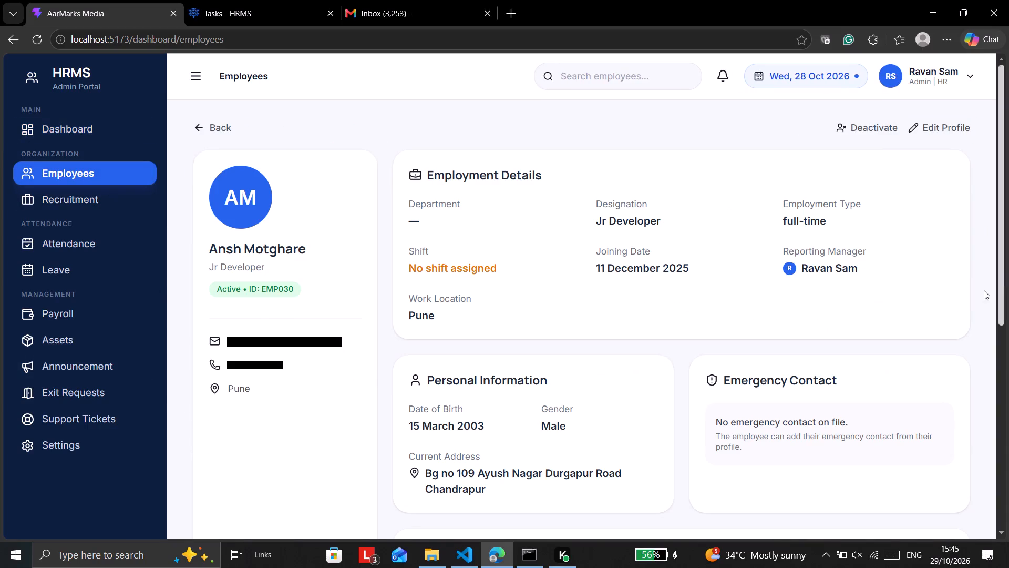
scroll(521, 331, "down", 2)
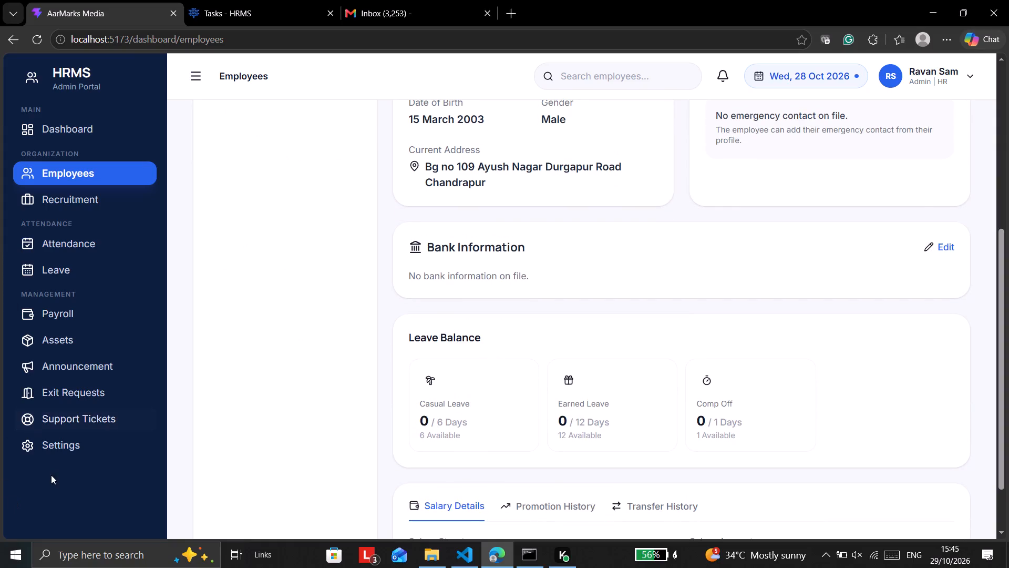
Open the HRMS Settings page.
left_click(56, 450)
scroll(746, 417, "up", 4)
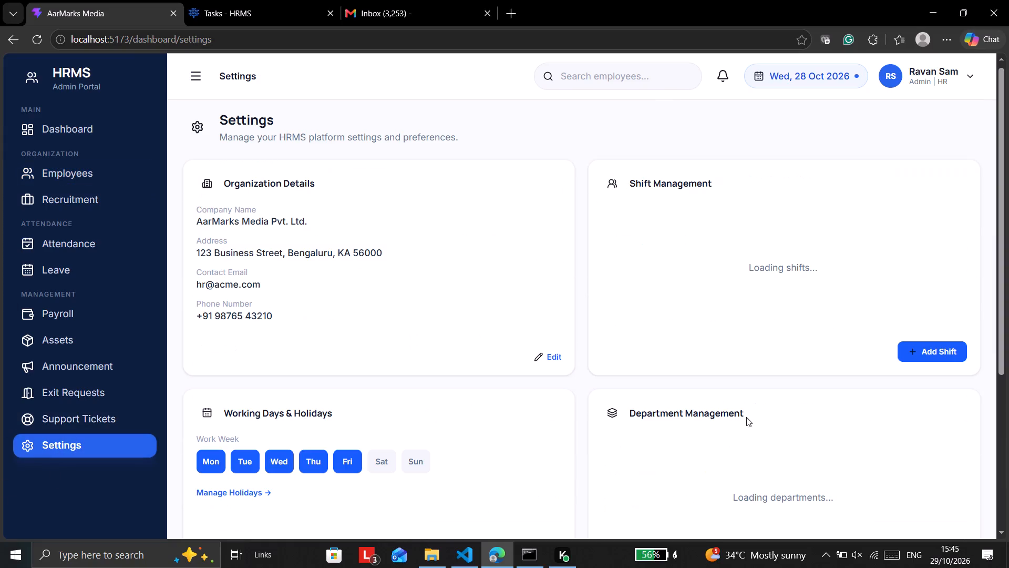
scroll(746, 417, "up", 3)
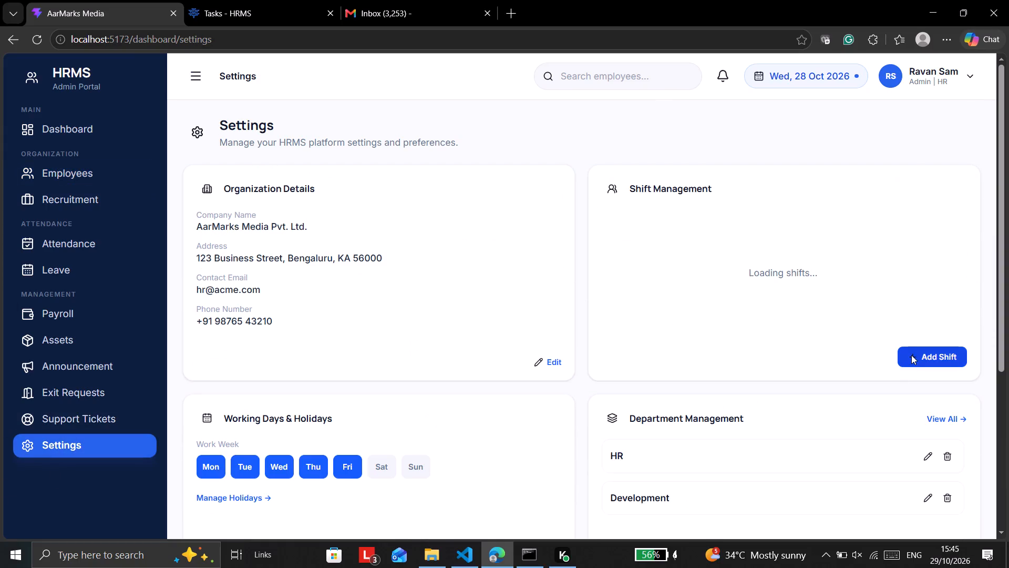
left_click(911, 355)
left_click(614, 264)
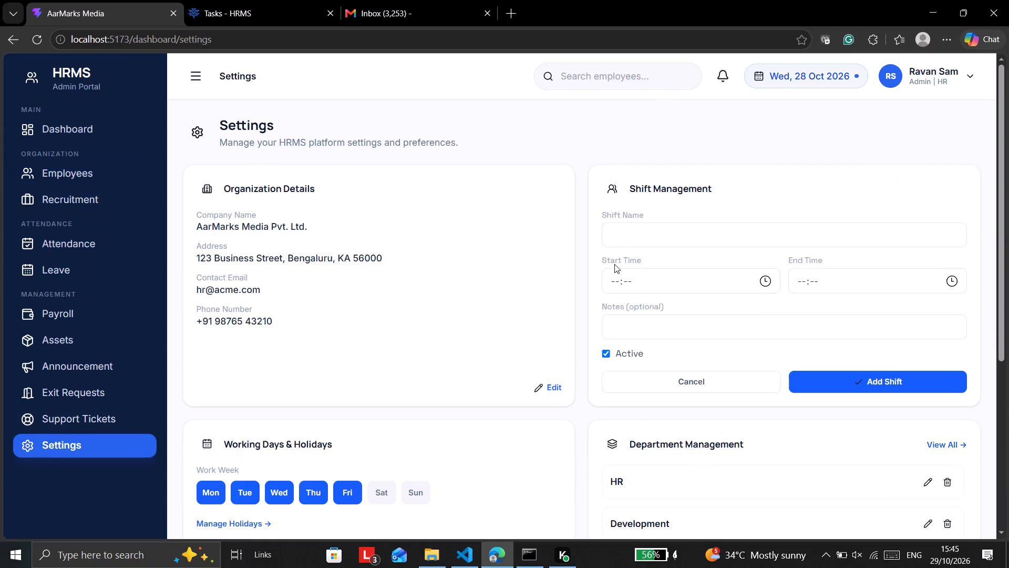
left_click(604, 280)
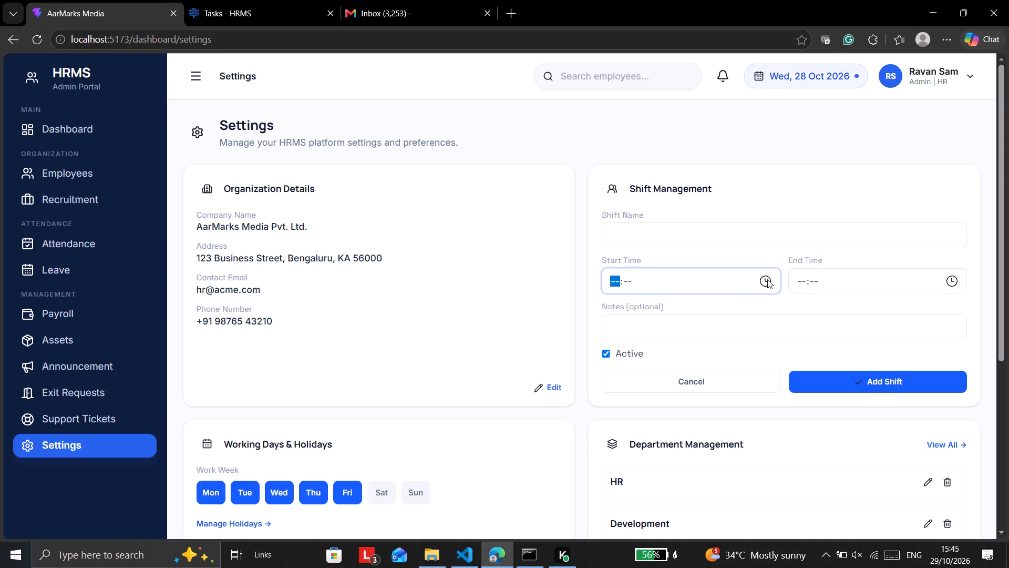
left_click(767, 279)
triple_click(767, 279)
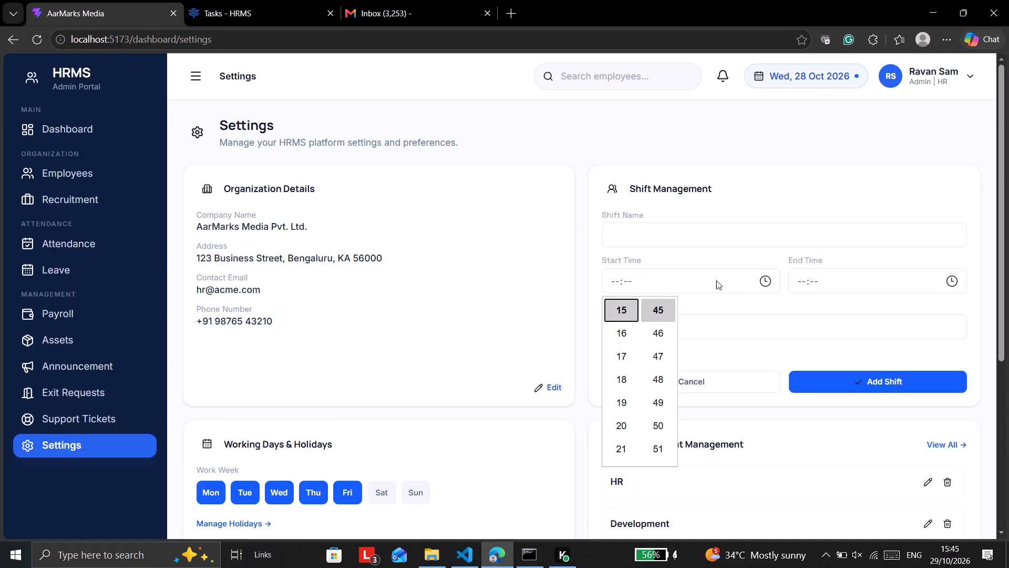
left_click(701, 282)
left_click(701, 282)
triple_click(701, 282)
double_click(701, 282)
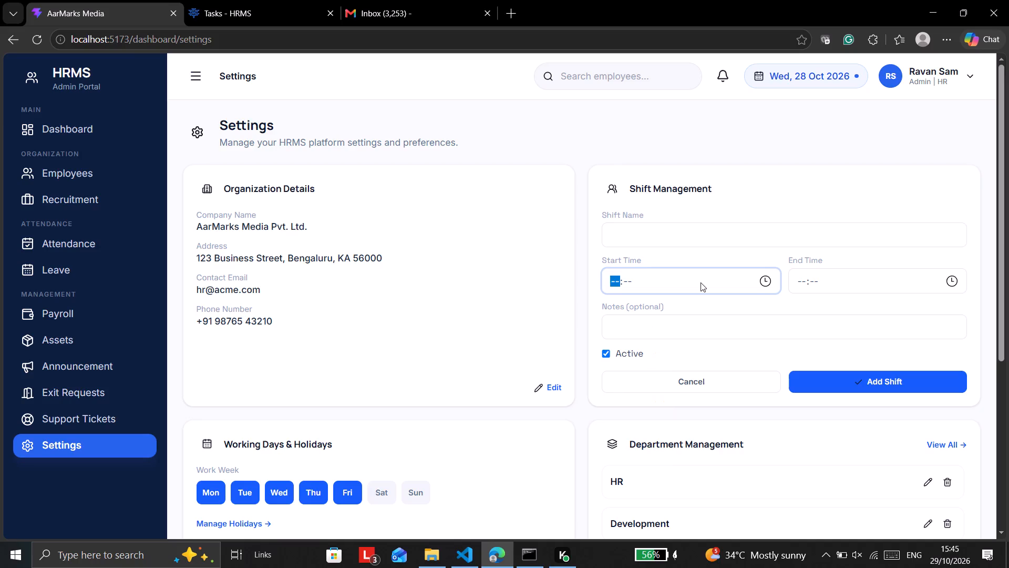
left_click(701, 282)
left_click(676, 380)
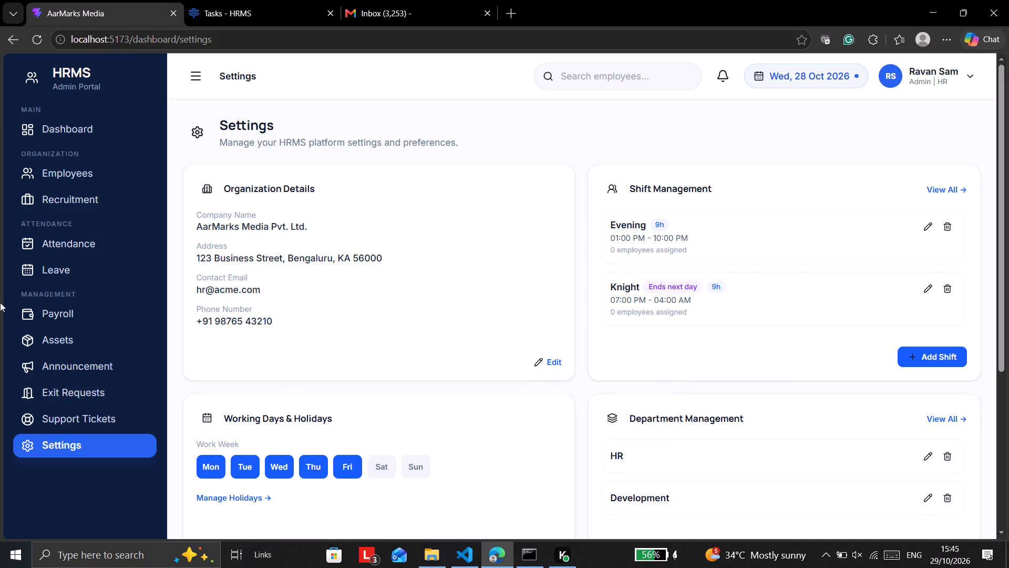
Reload the Settings page and update the Evening shift so that it is no longer active.
left_click(43, 45)
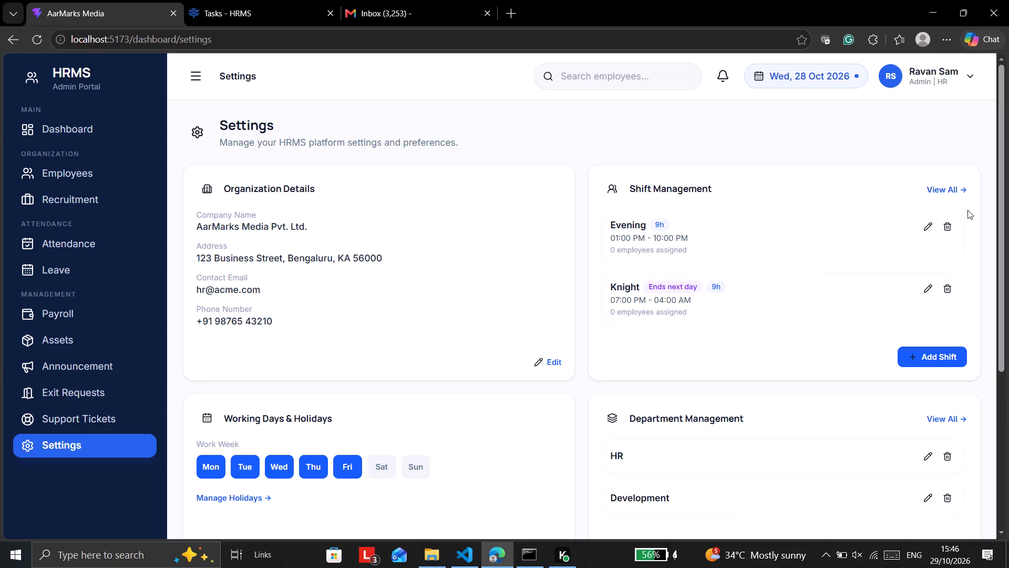
left_click(934, 219)
left_click(902, 224)
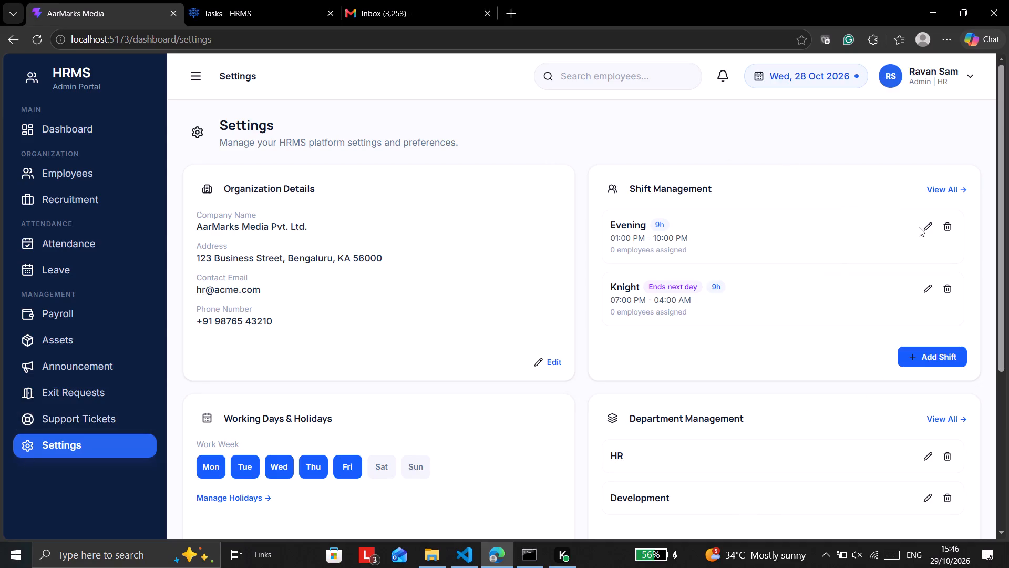
left_click(921, 236)
left_click(930, 224)
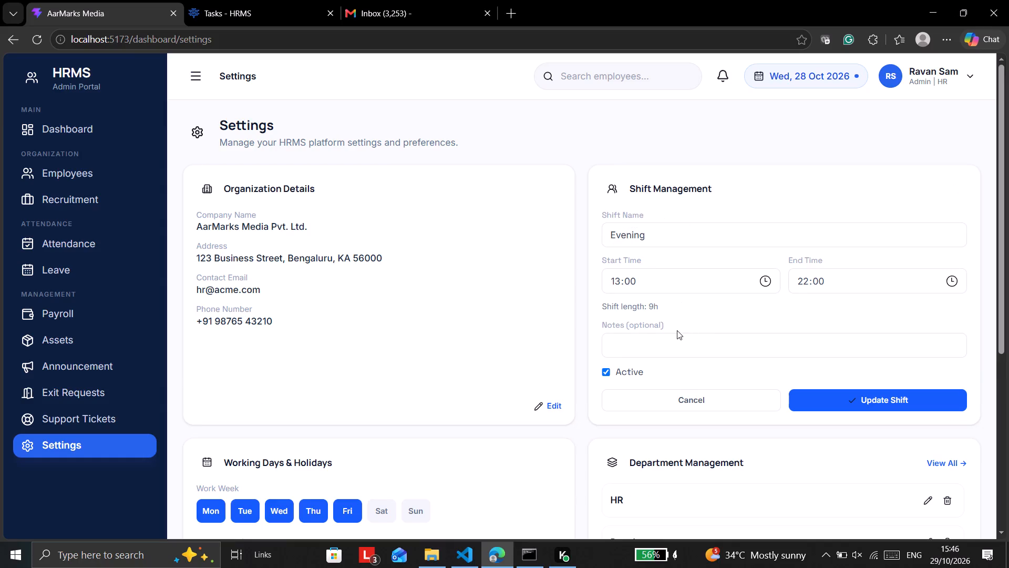
left_click(606, 372)
left_click(863, 398)
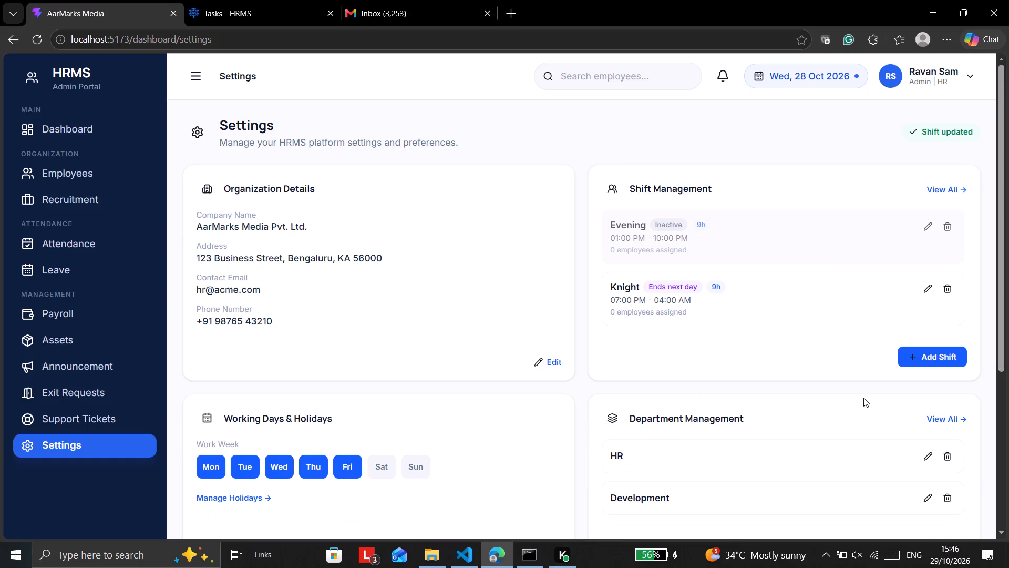
Start adding a new shift named first in Shift Management.
left_click(931, 359)
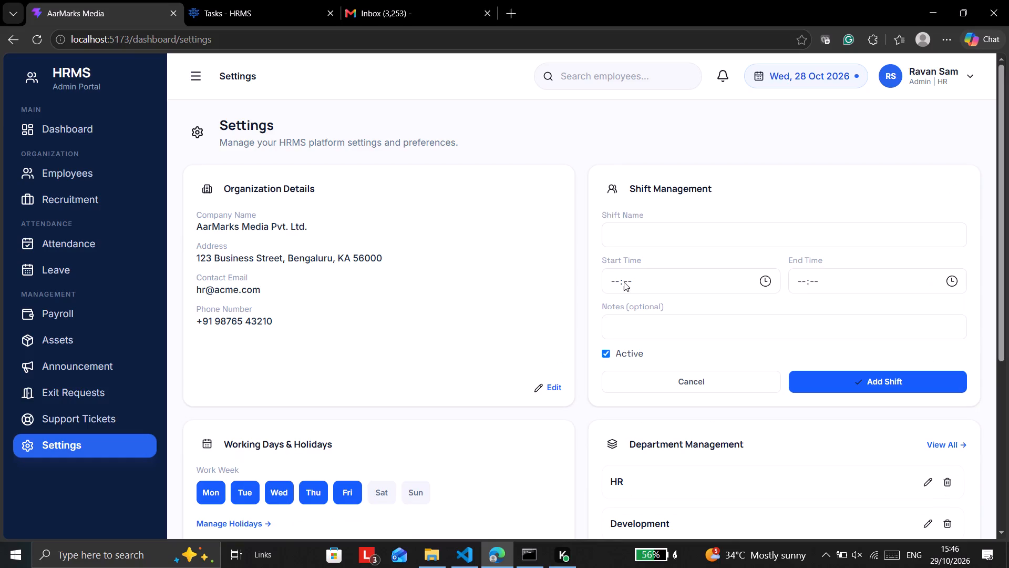
left_click(658, 239)
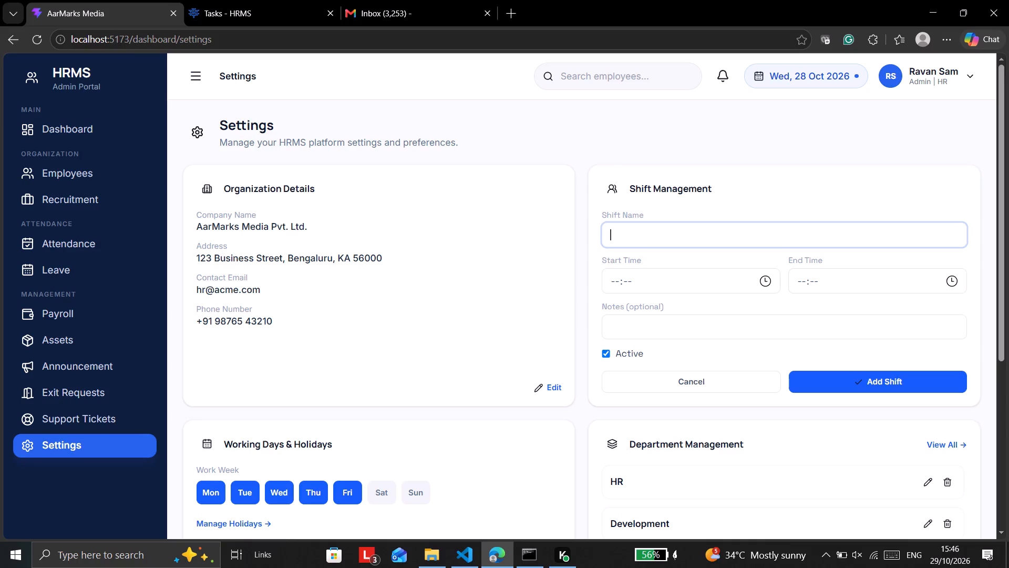
key("a")
key("f")
key("BackSpace")
key("BackSpace")
key("BackSpace")
type("fi")
type("rst")
Set the new shift's start time to 07:00.
left_click(656, 278)
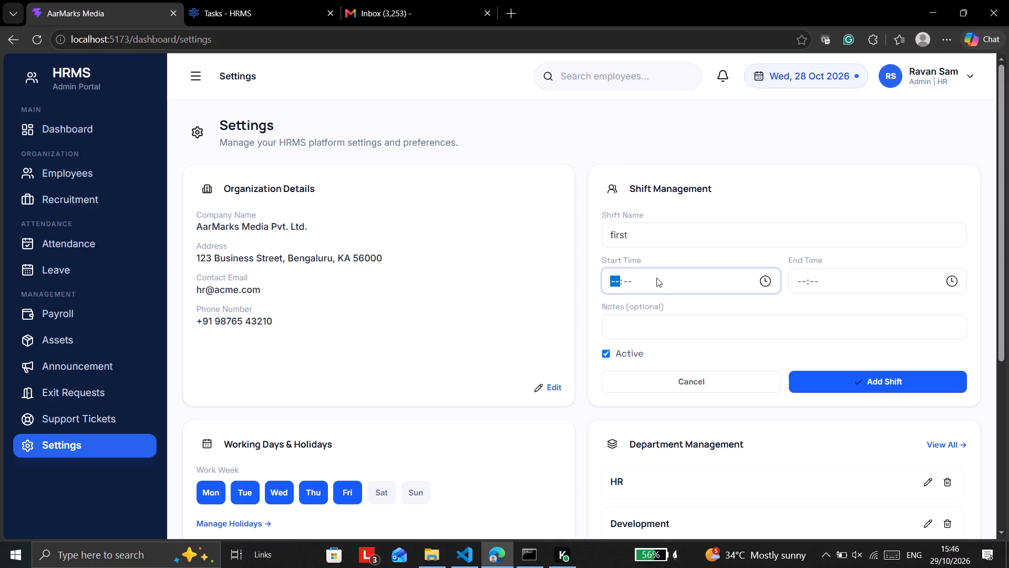
key("7")
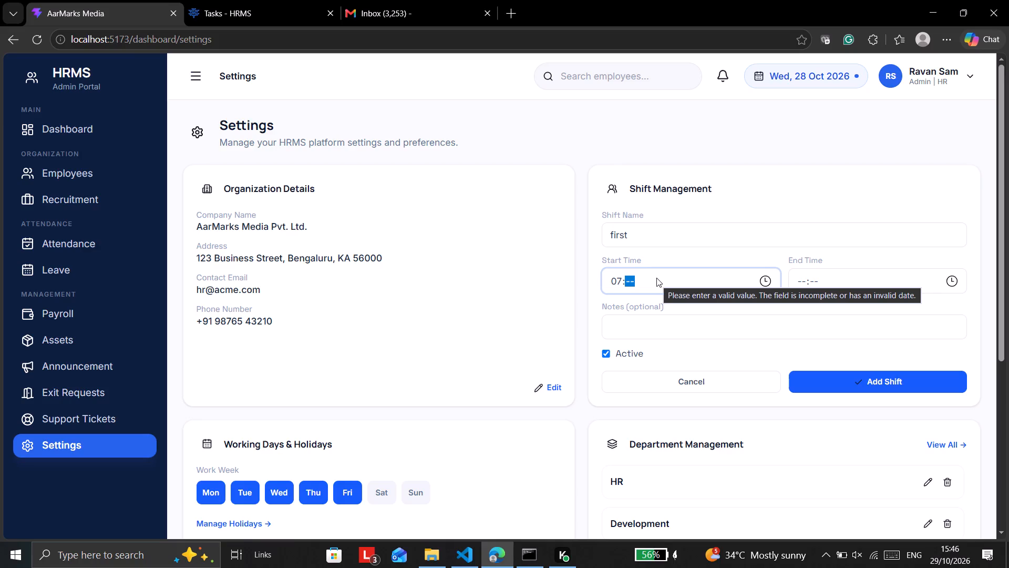
type("00")
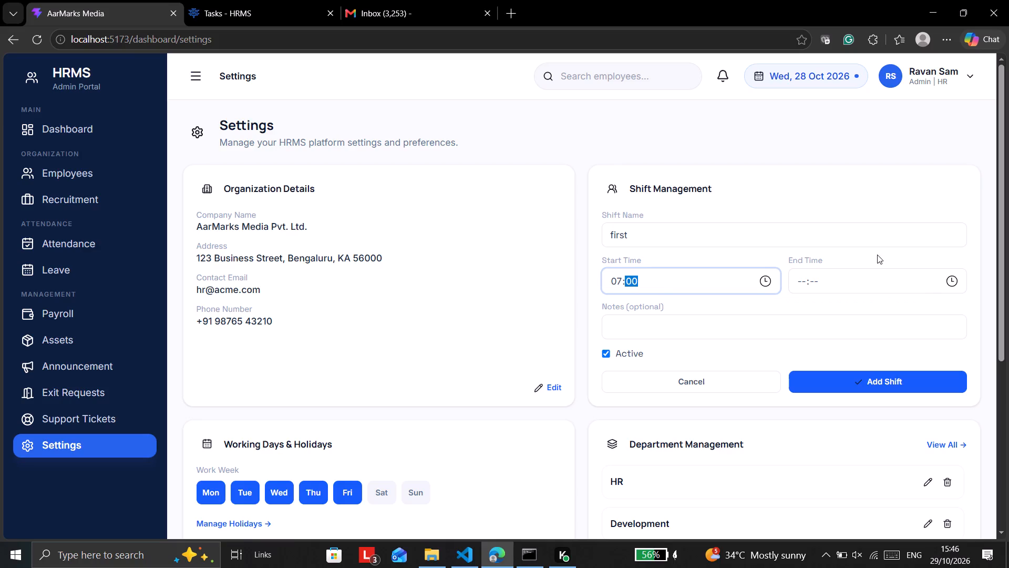
left_click(665, 275)
left_click(768, 291)
left_click(767, 276)
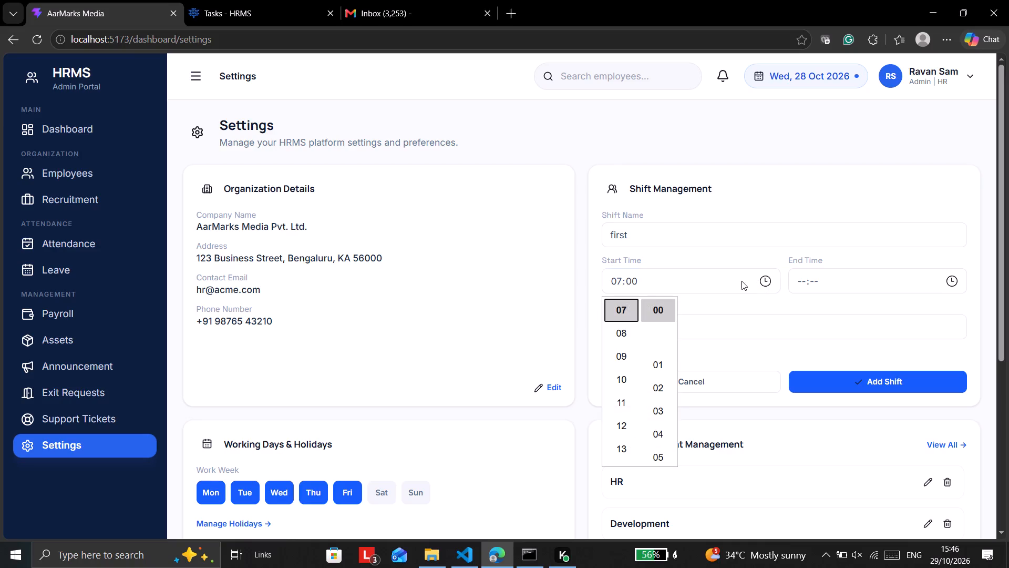
left_click(622, 305)
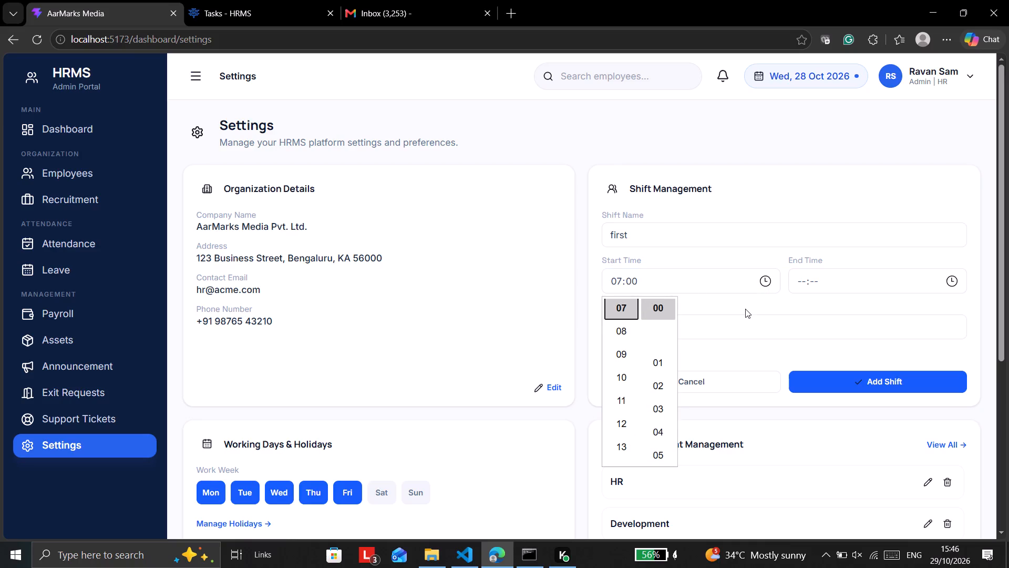
left_click(736, 347)
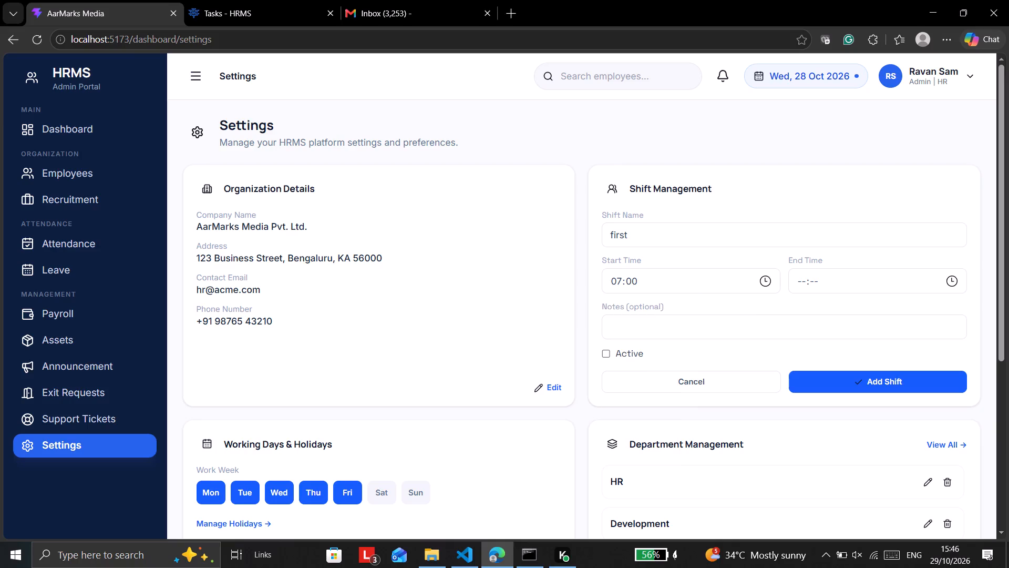
left_click(689, 294)
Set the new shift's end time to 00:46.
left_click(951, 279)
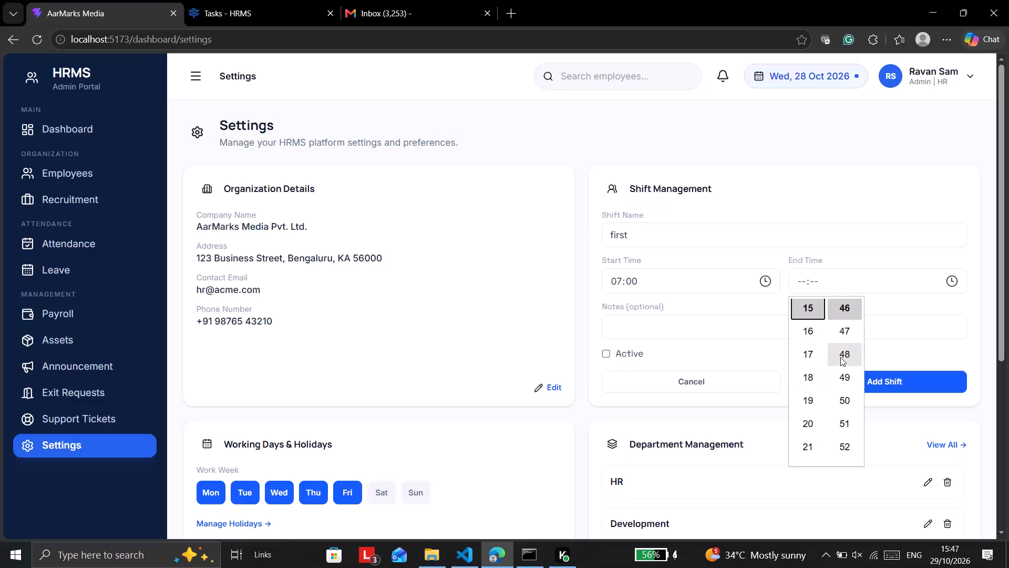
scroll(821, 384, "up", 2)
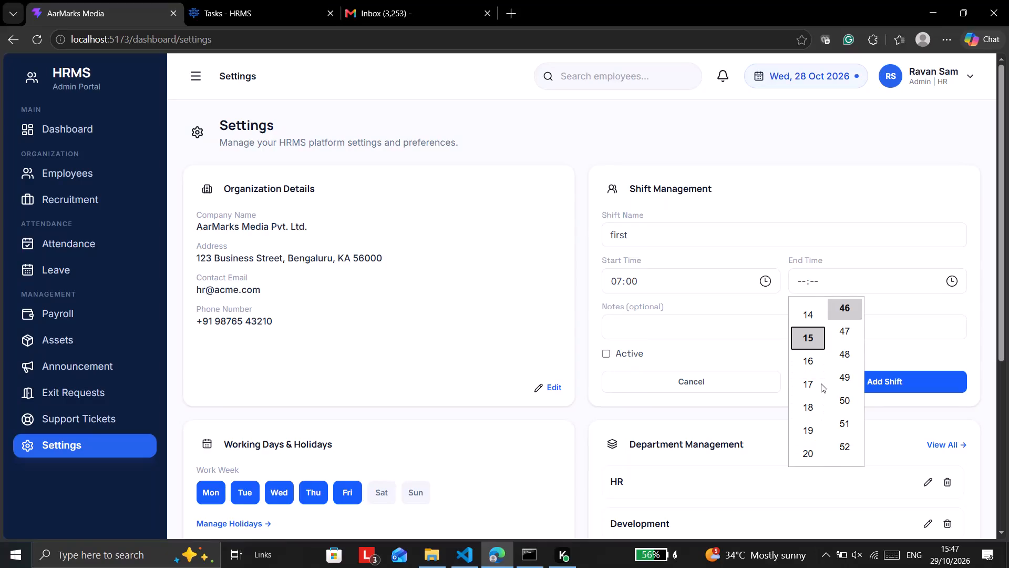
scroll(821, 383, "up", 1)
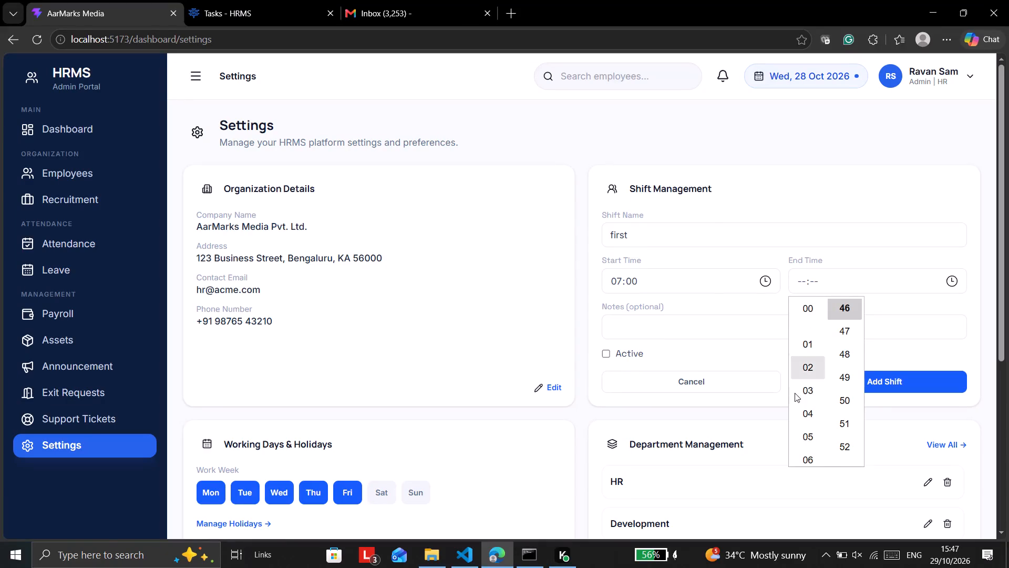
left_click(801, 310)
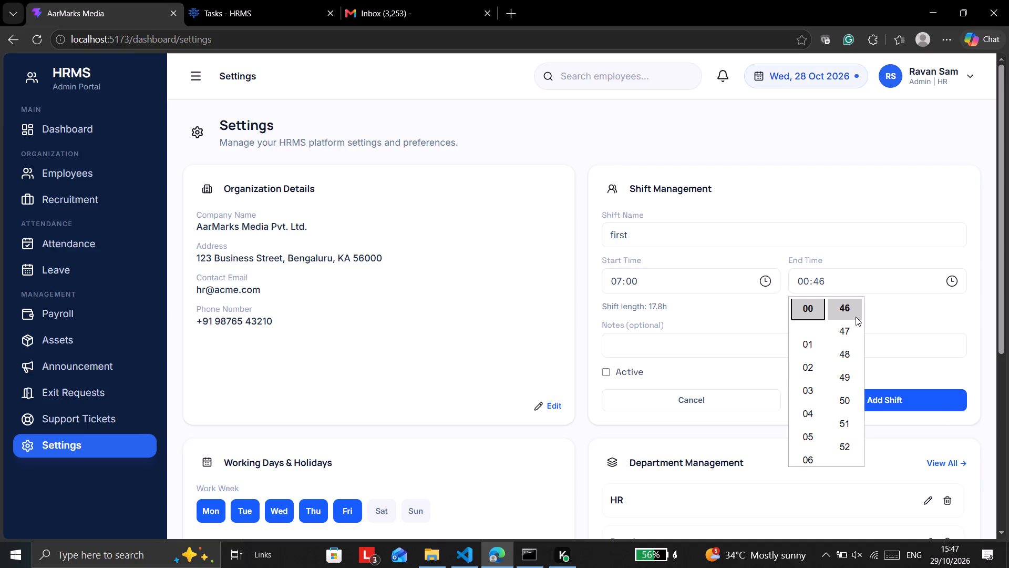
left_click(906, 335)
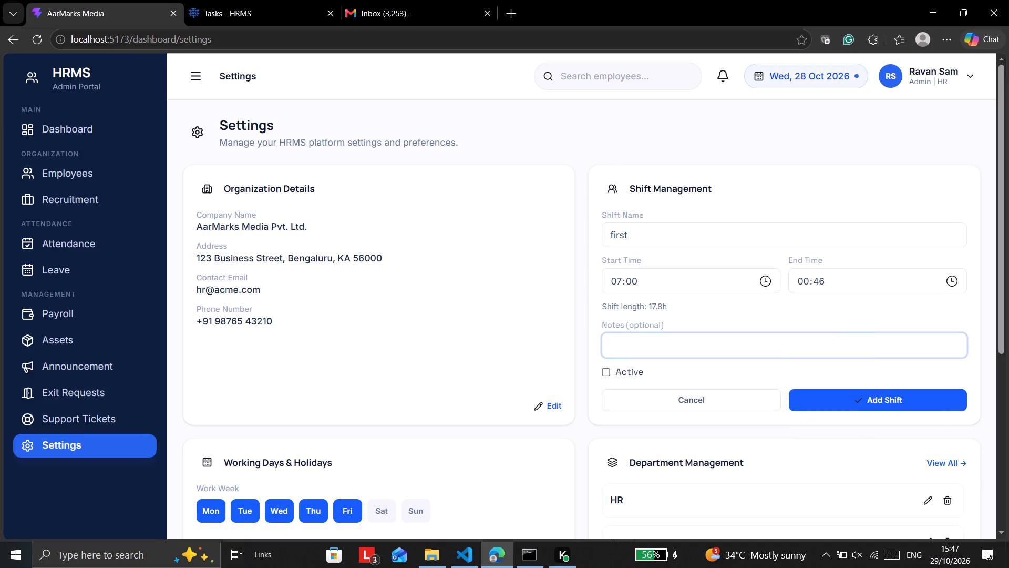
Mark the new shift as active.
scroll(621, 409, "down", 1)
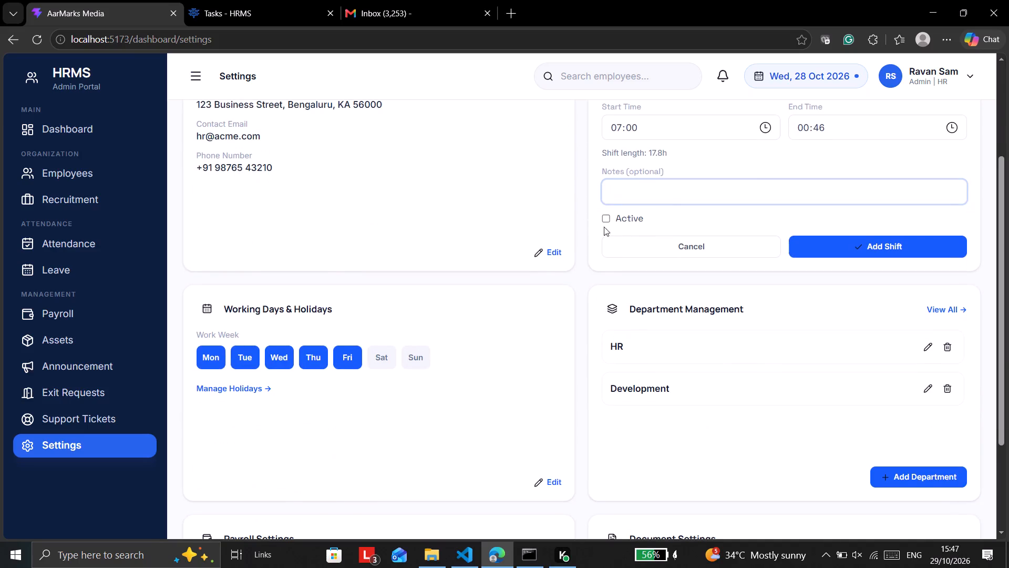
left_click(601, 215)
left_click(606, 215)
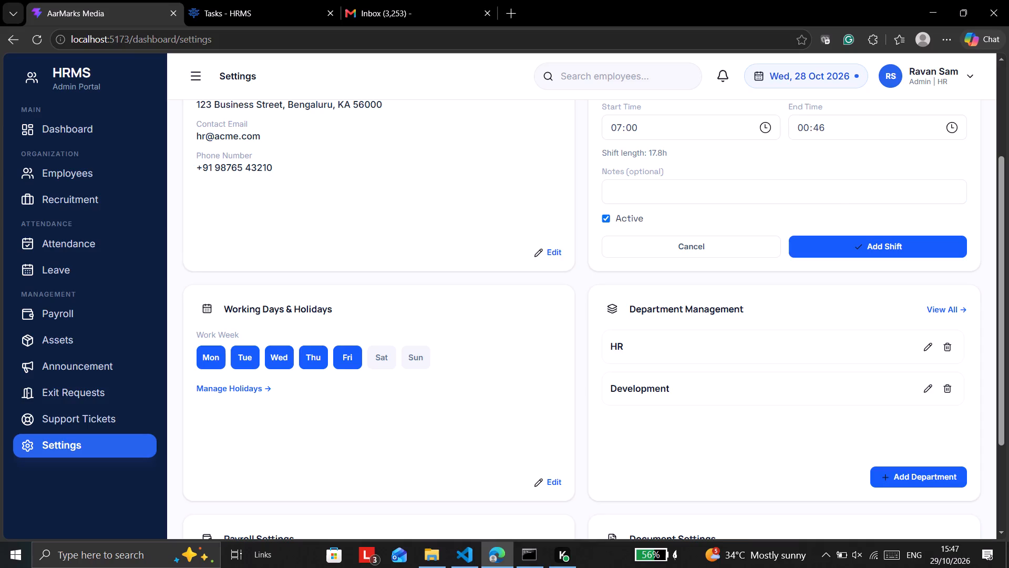
Set the new shift's end time to 11:46 and add the shift with Active turned off.
scroll(847, 212, "up", 1)
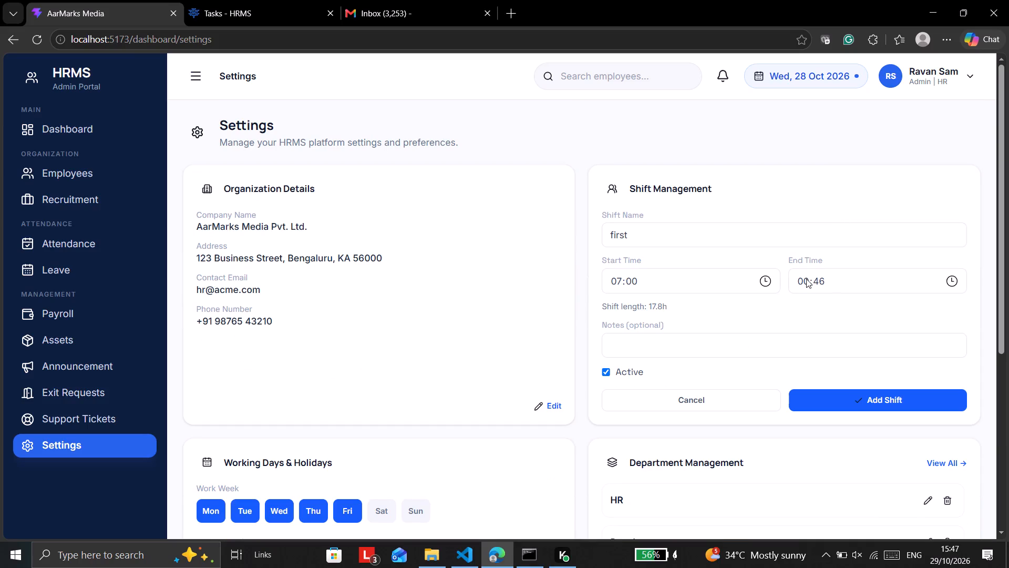
left_click(817, 278)
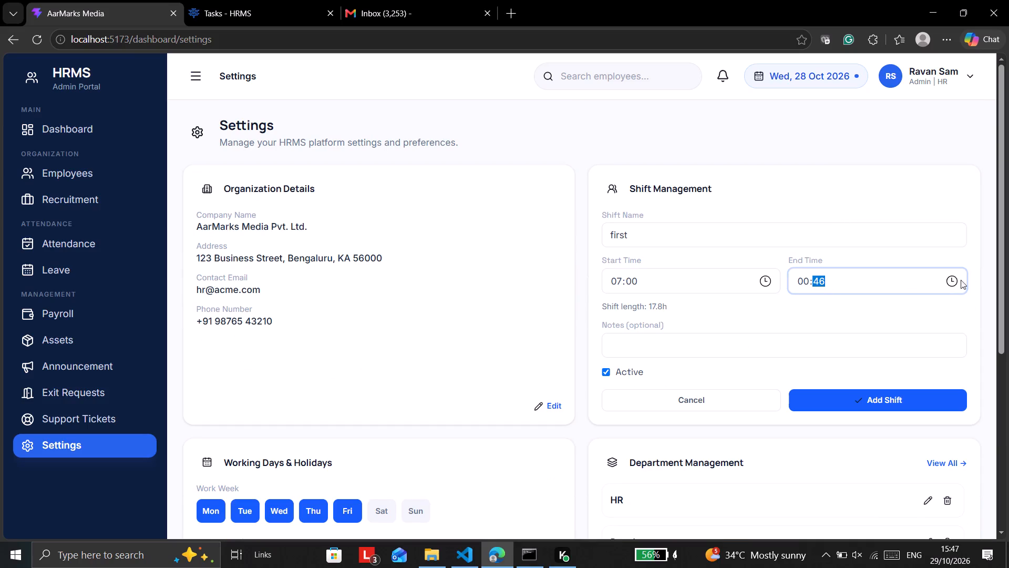
left_click(954, 276)
scroll(849, 369, "down", 1)
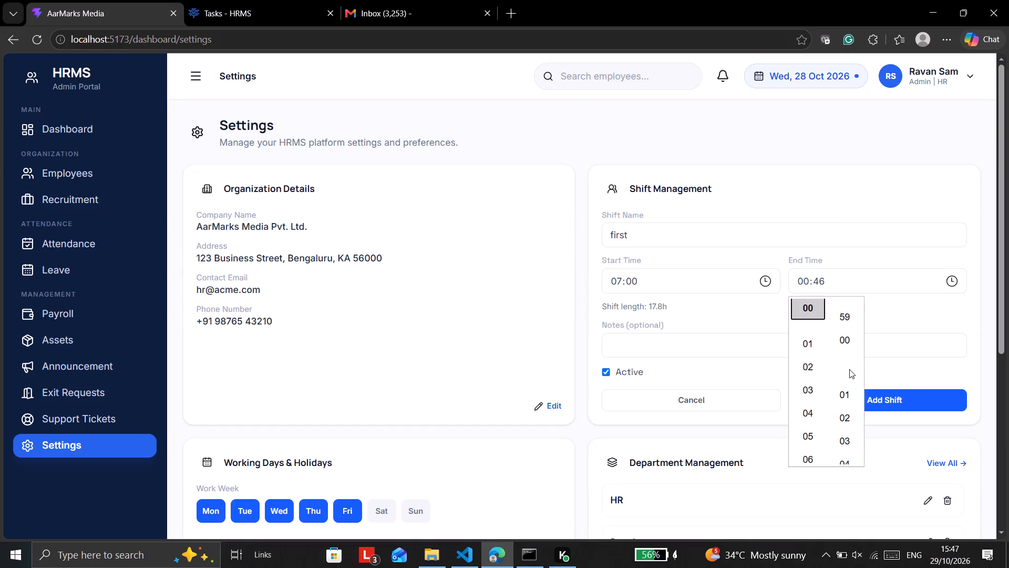
scroll(849, 371, "down", 1)
scroll(810, 411, "down", 1)
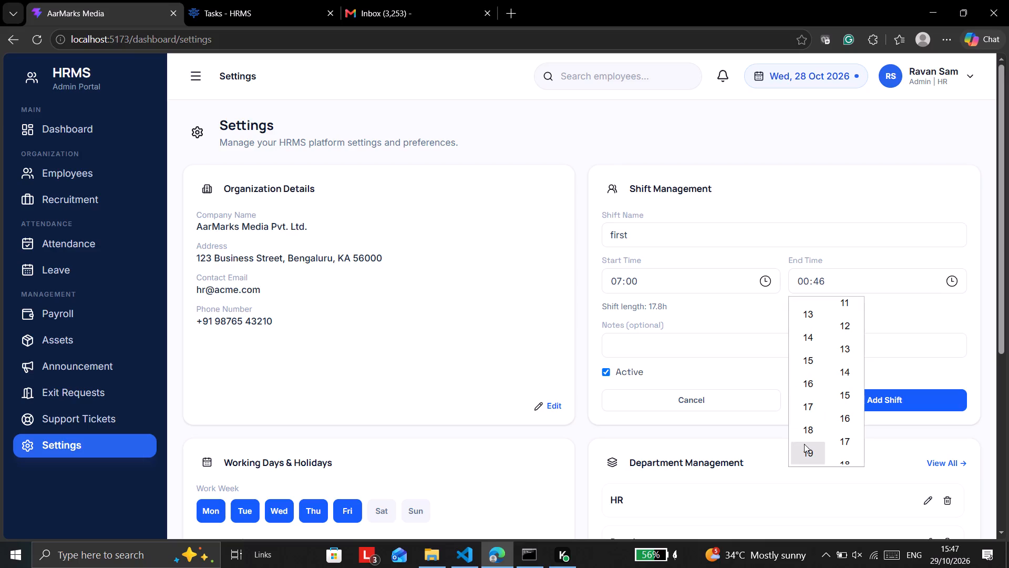
scroll(804, 444, "down", 1)
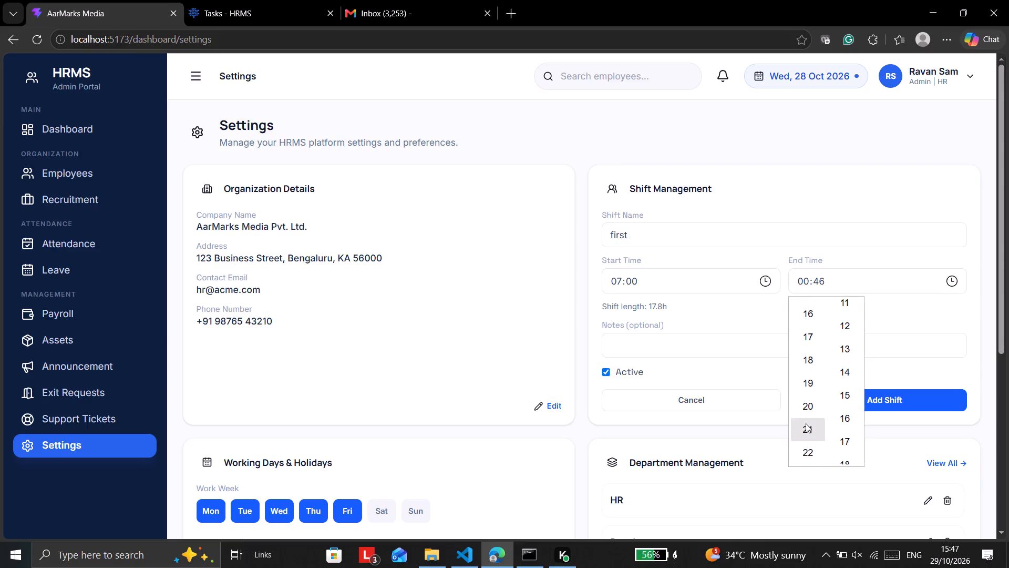
scroll(806, 423, "down", 1)
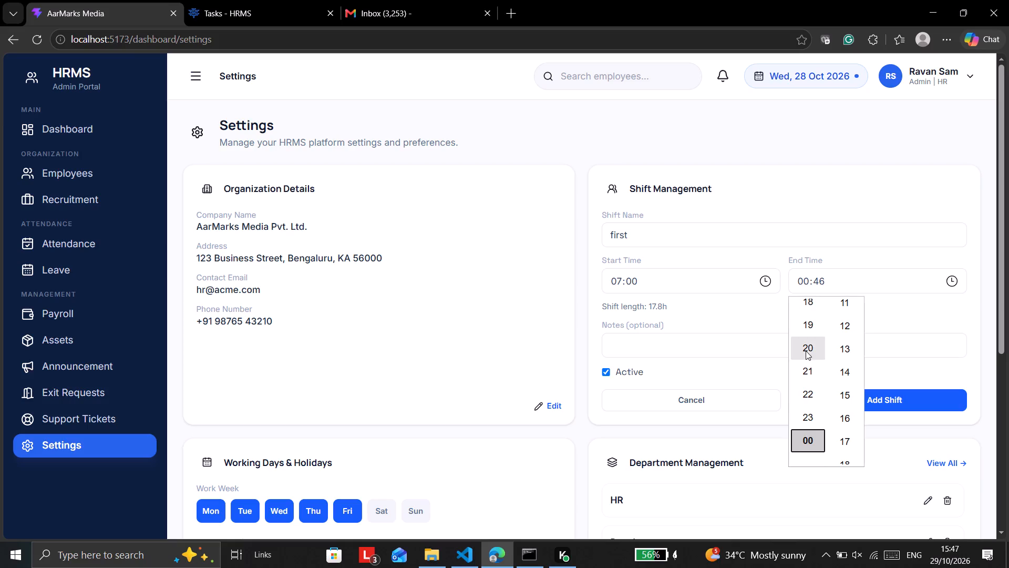
scroll(806, 351, "up", 1)
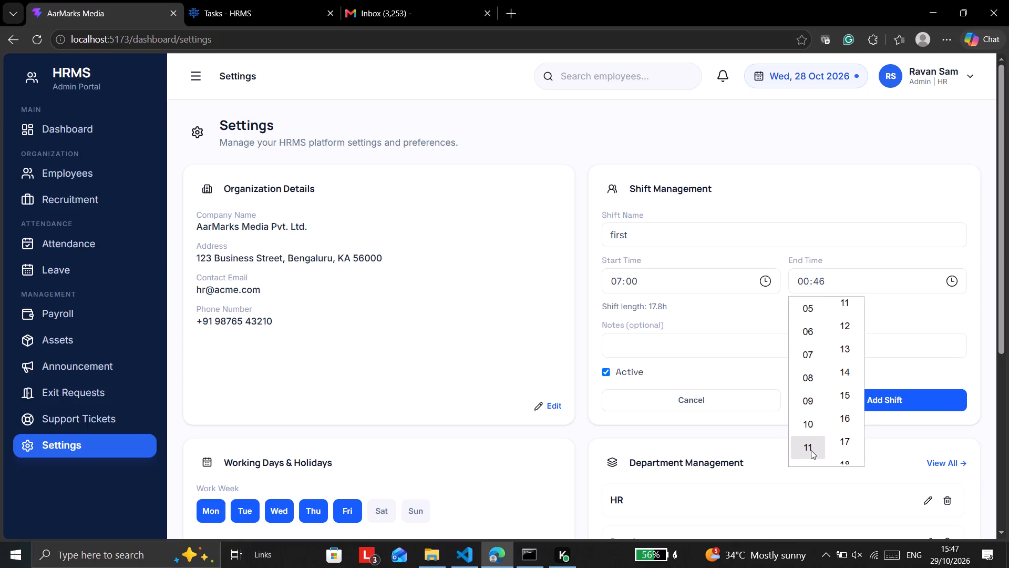
left_click(809, 452)
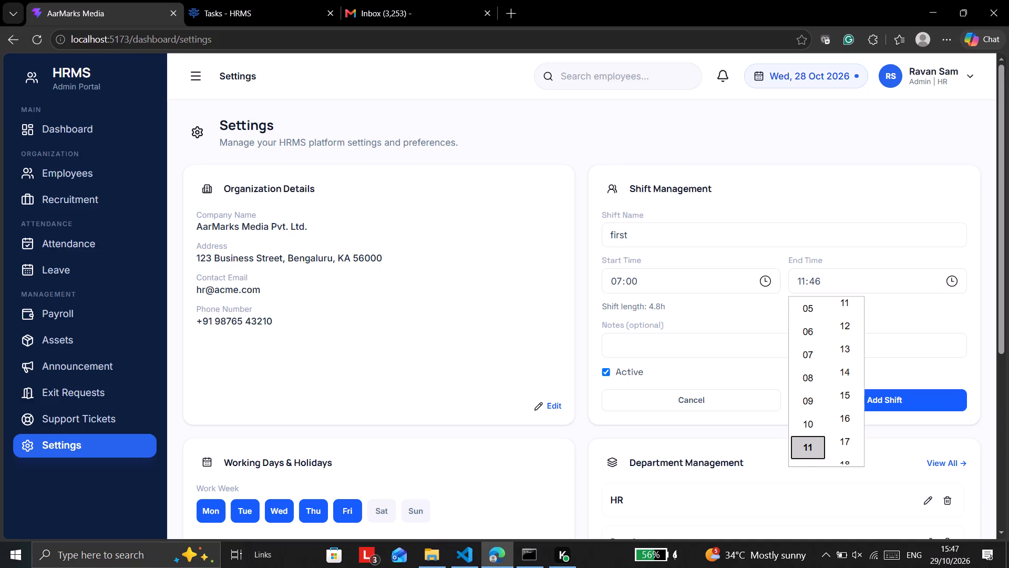
left_click(901, 370)
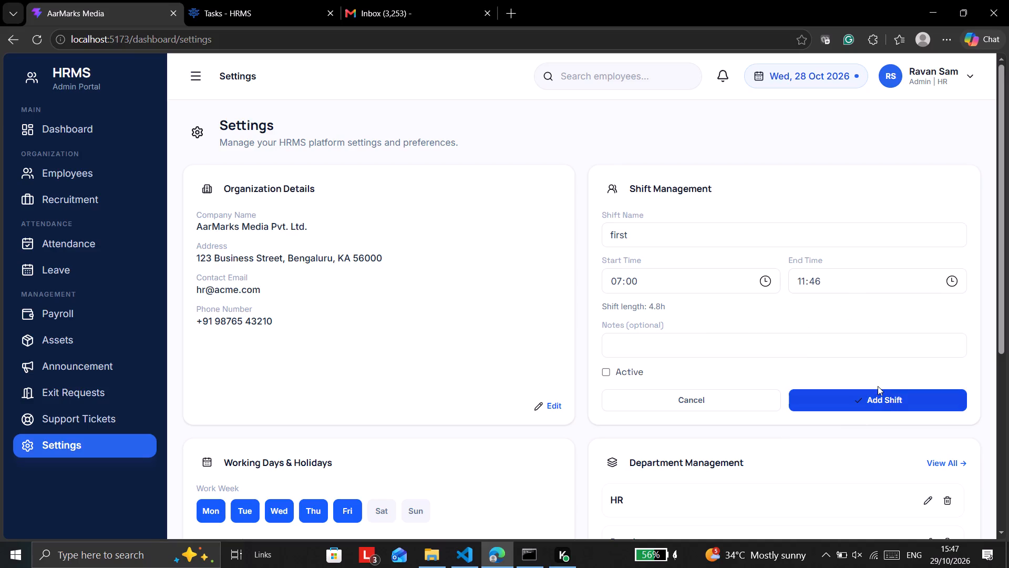
left_click(880, 405)
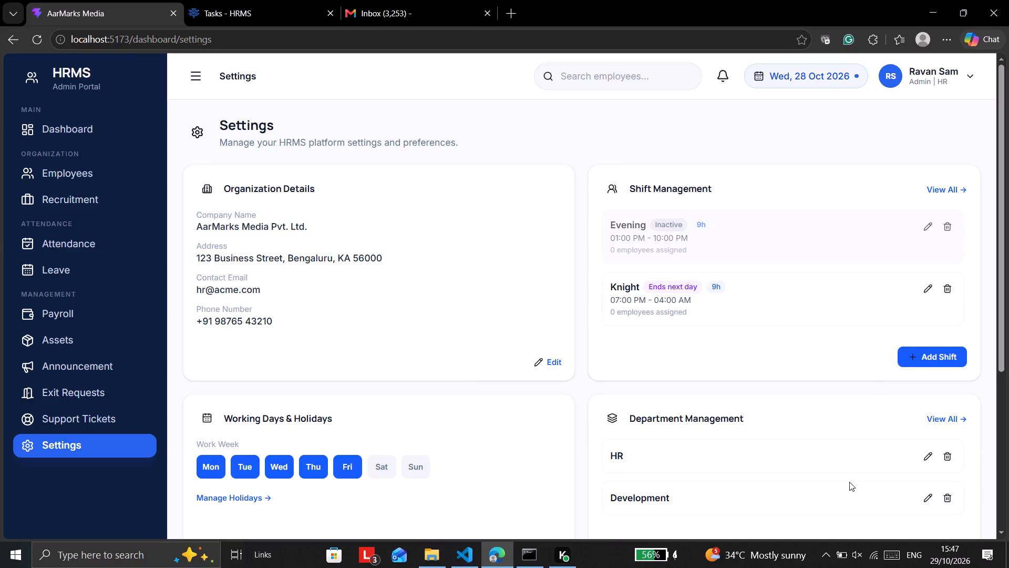
Delete the HR and Development departments in Department Management.
scroll(849, 482, "down", 1)
left_click(946, 305)
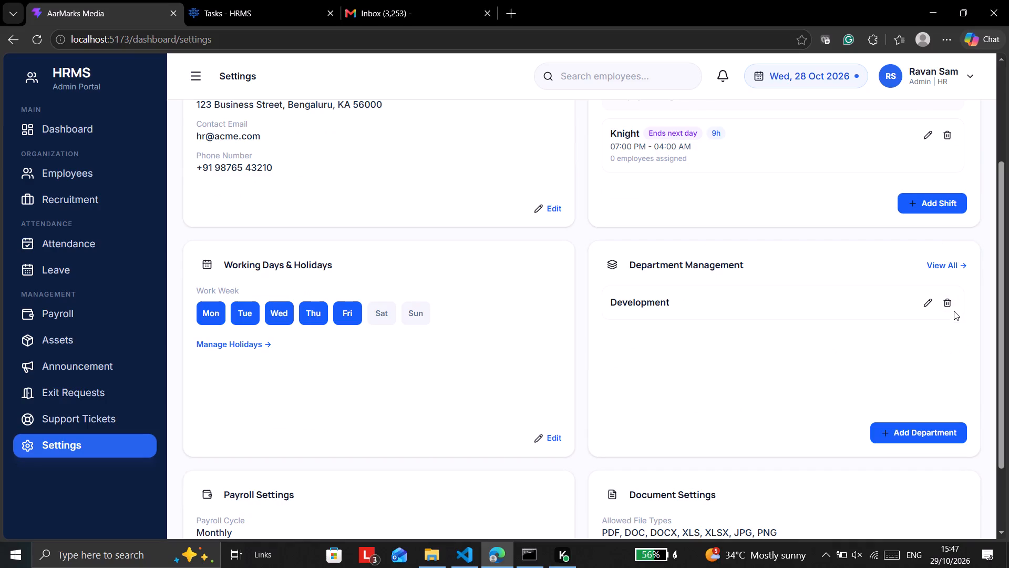
left_click(953, 310)
left_click(945, 297)
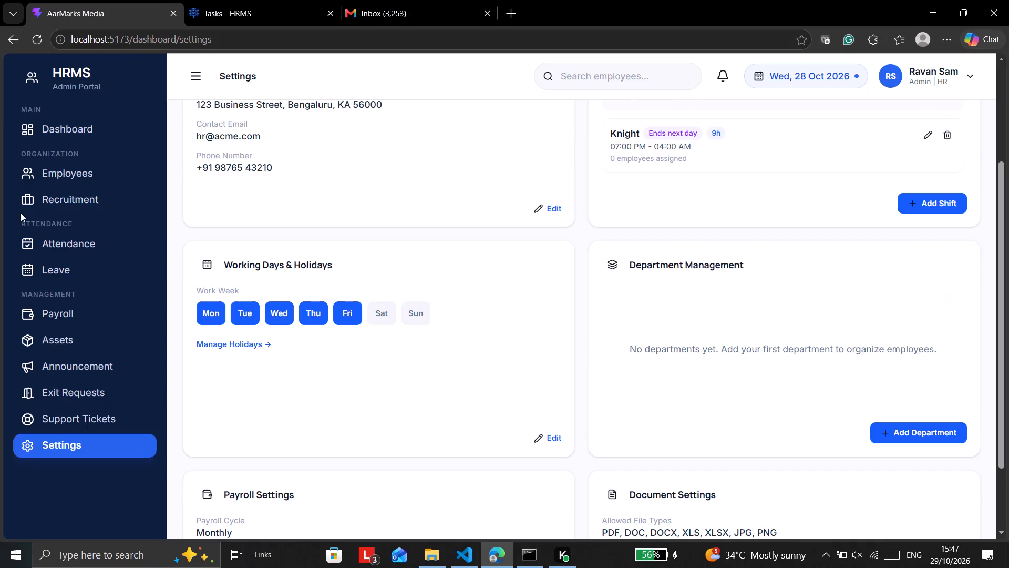
Open the Add Employee form from the Employees page and check the Shift options.
left_click(45, 166)
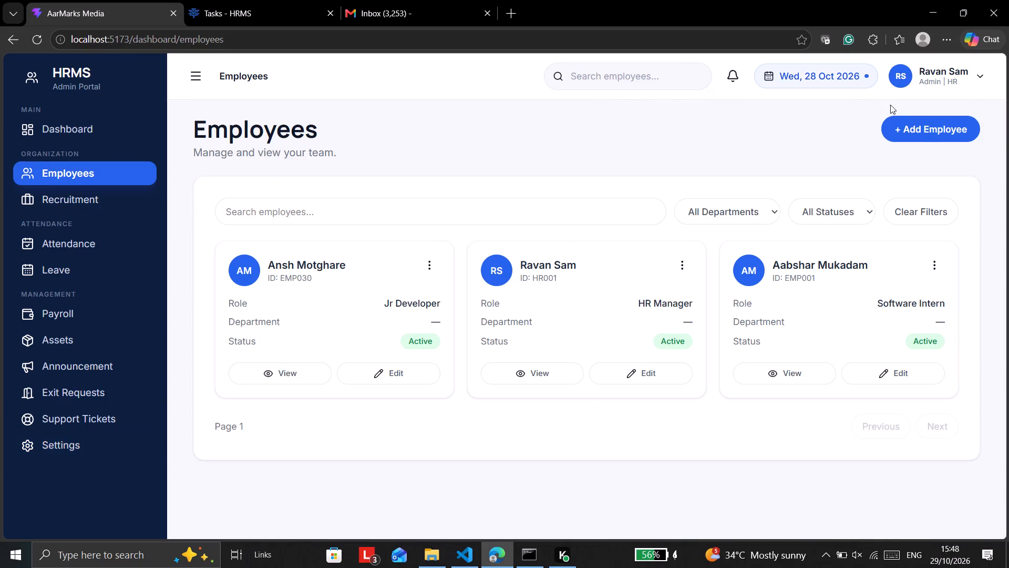
left_click(924, 139)
left_click(340, 280)
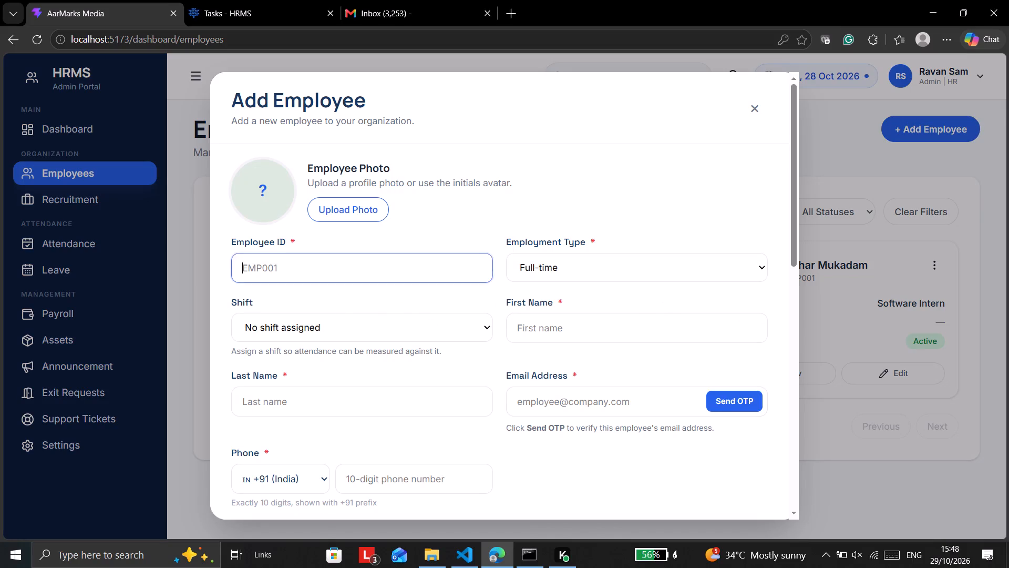
left_click(326, 303)
left_click(339, 341)
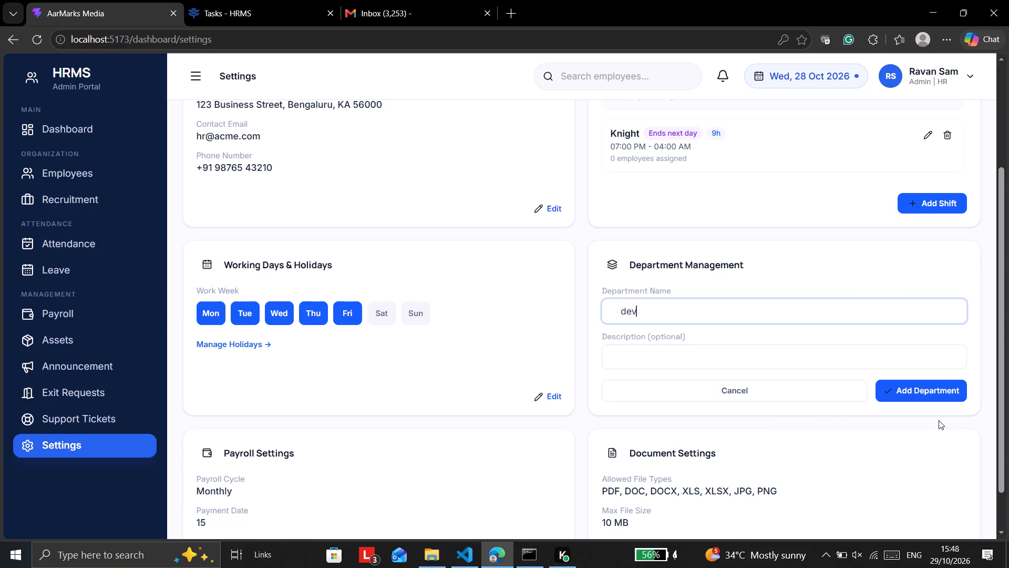
Add the new department dev in Department Management.
left_click(945, 393)
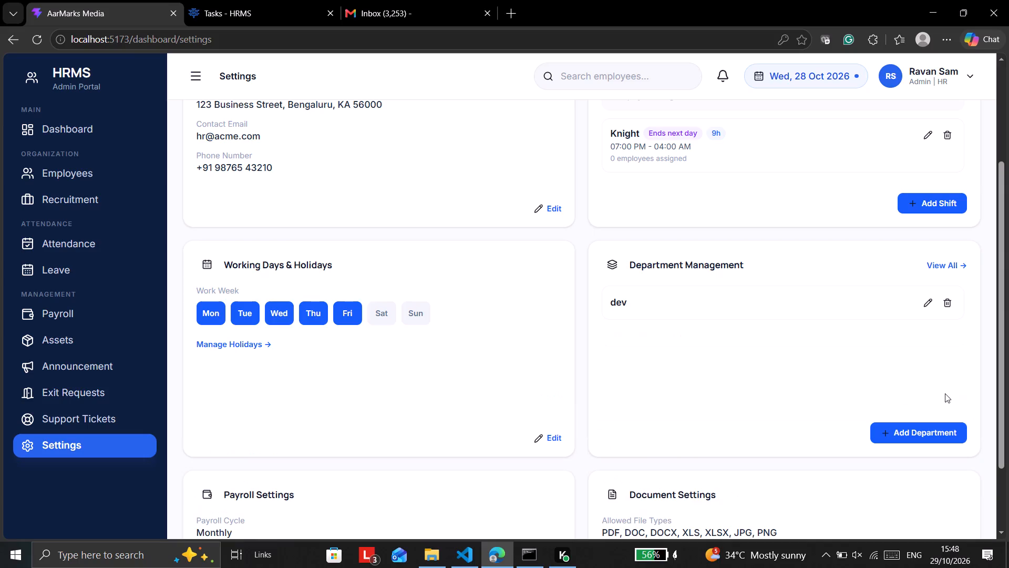
Check the Department options in the Add Employee form by selecting dev, and close the form without saving.
left_click(64, 176)
left_click(958, 133)
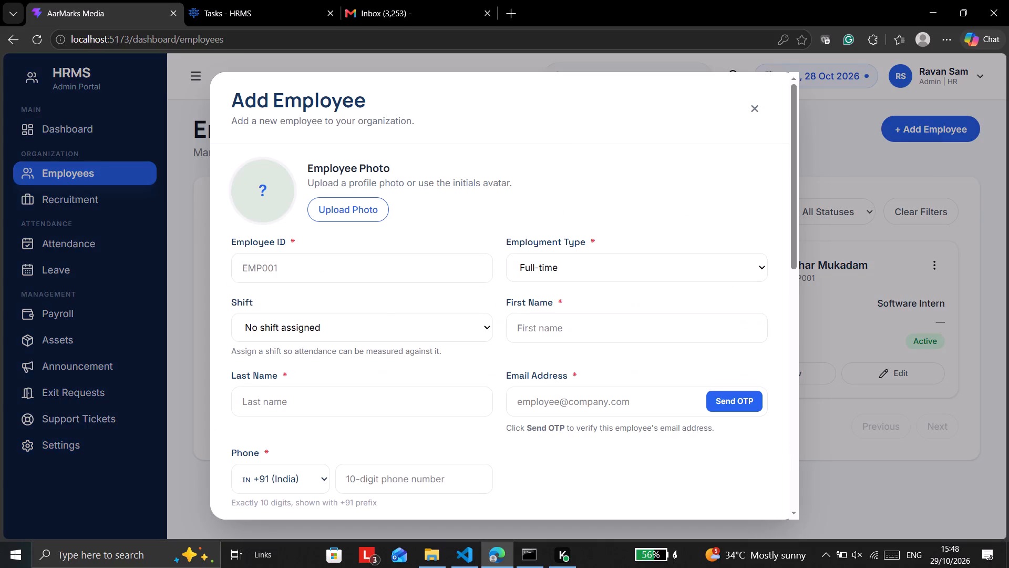
scroll(486, 449, "down", 1)
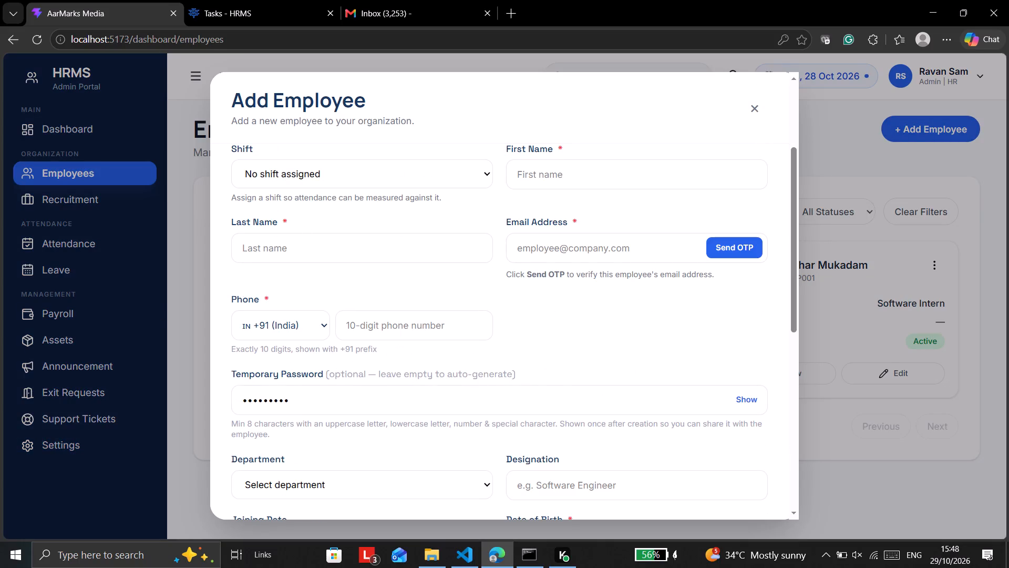
left_click(309, 482)
scroll(309, 483, "down", 1)
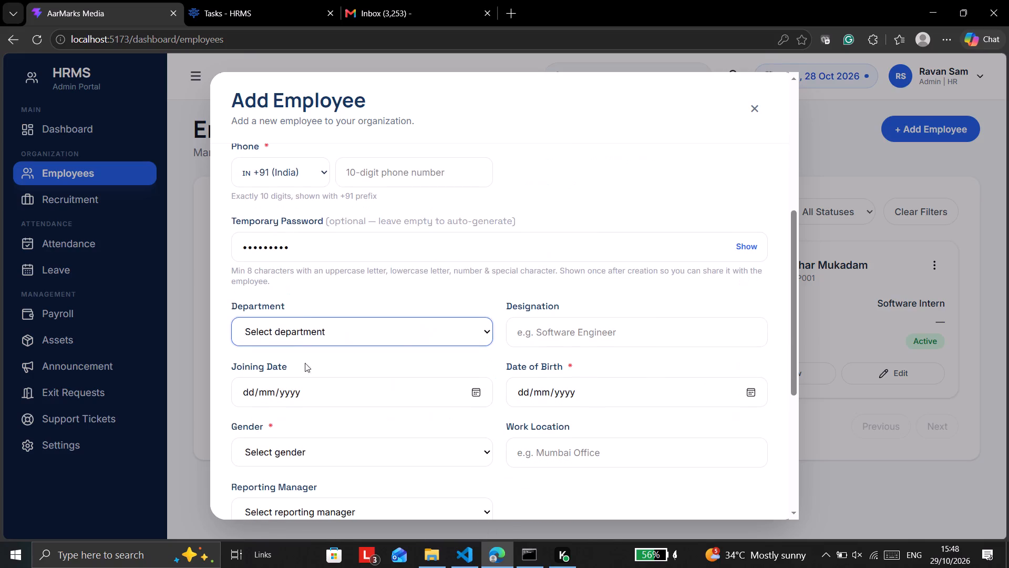
left_click(302, 319)
left_click(298, 376)
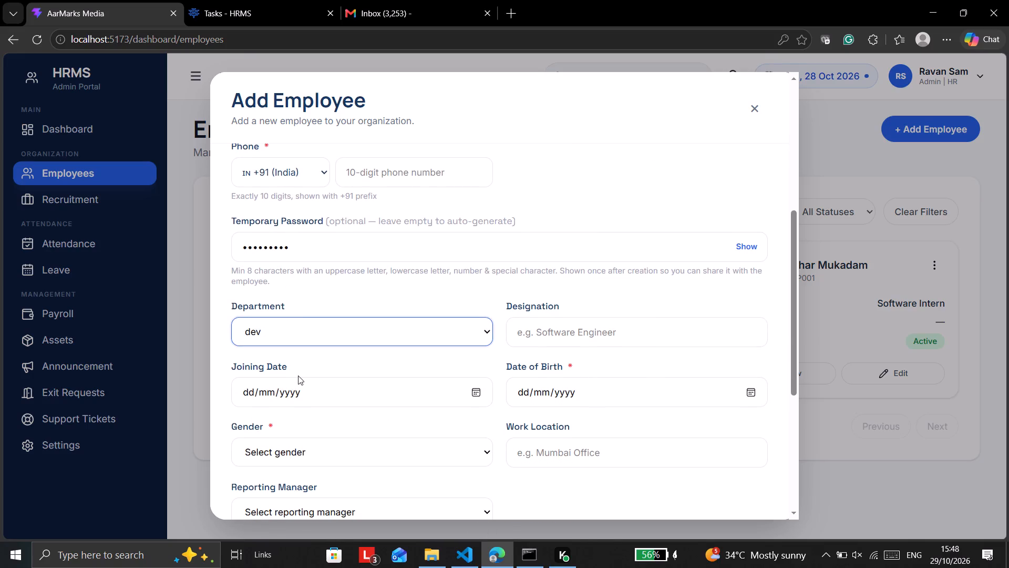
scroll(349, 378, "up", 1)
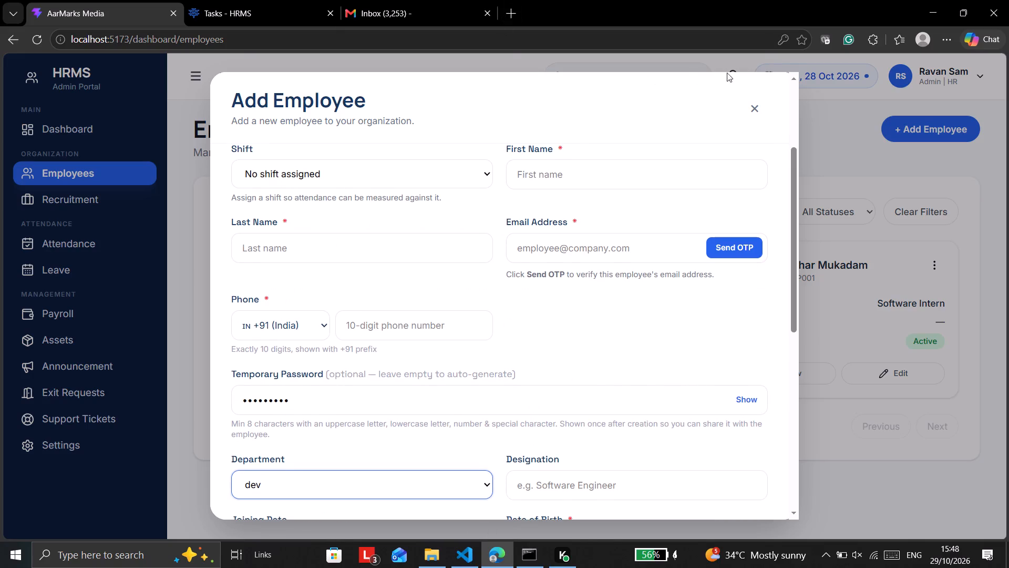
left_click(749, 111)
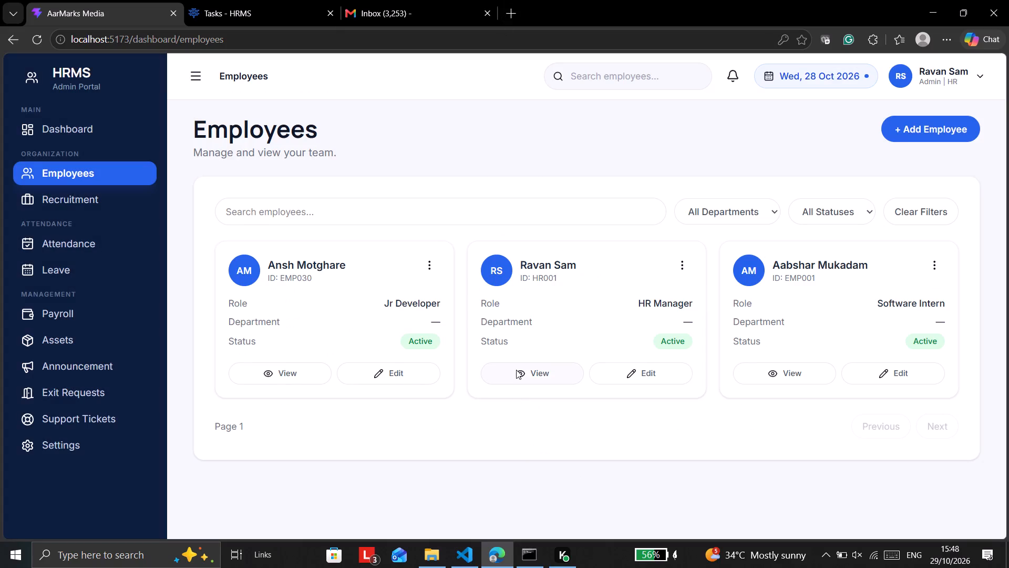
View the Jr Developer's employee profile to examine the department and shift details, and return to the employee list.
left_click(282, 375)
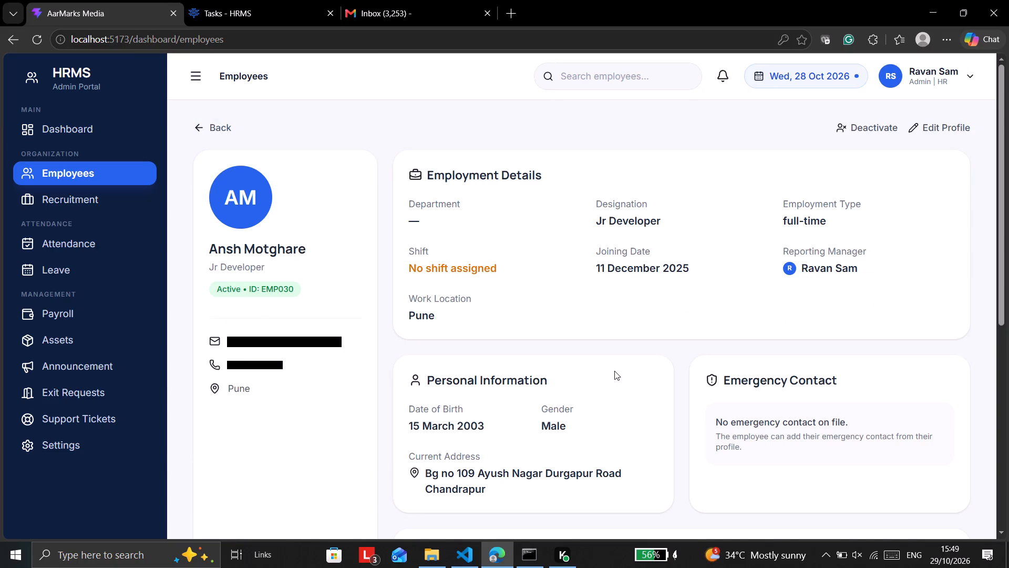
scroll(614, 371, "down", 1)
scroll(616, 367, "up", 2)
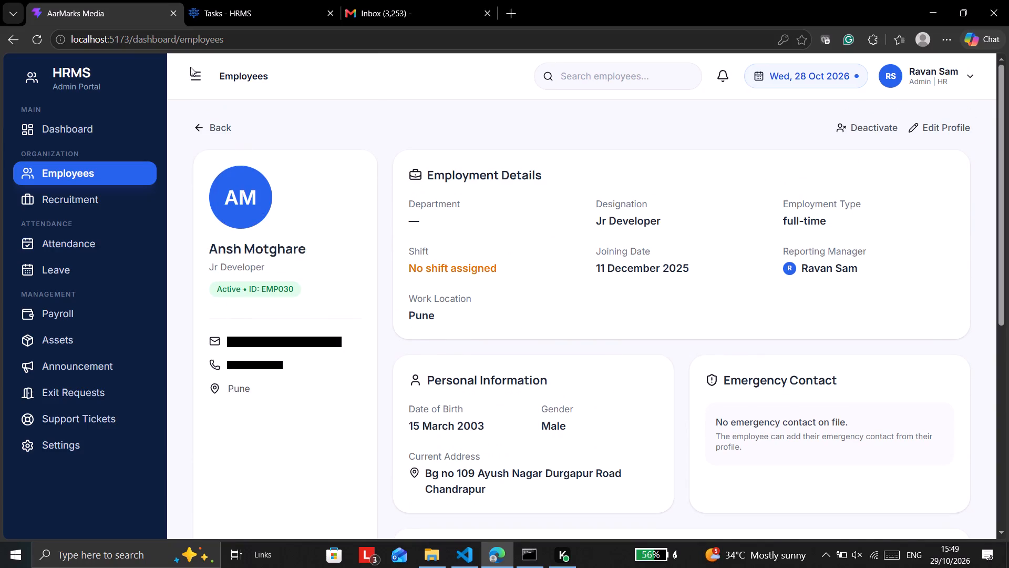
left_click(209, 127)
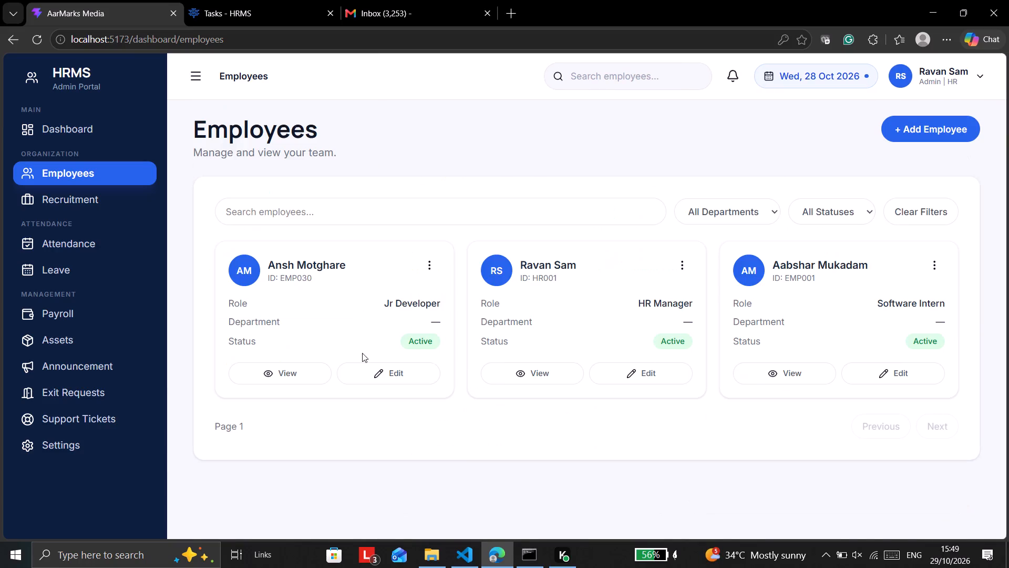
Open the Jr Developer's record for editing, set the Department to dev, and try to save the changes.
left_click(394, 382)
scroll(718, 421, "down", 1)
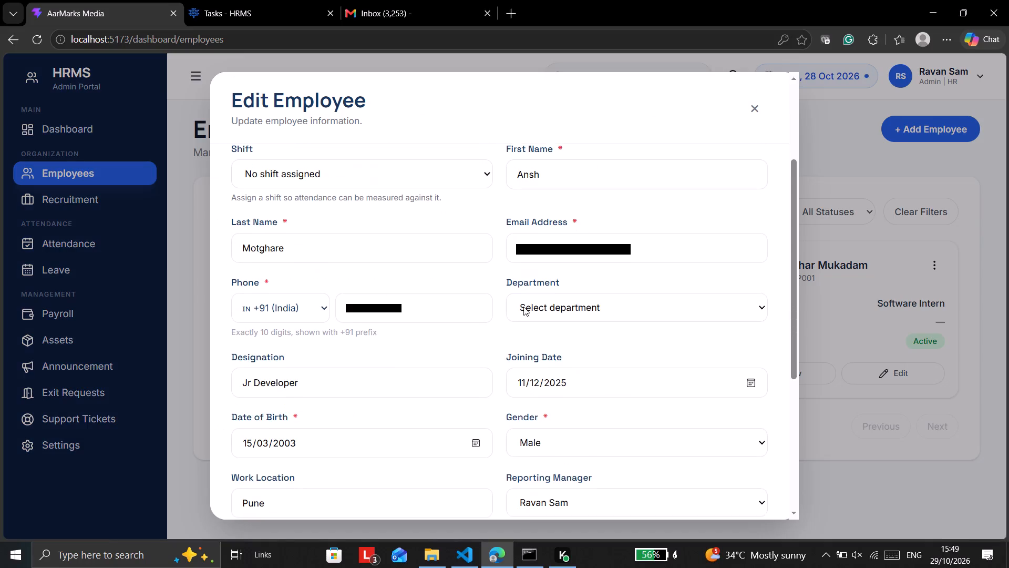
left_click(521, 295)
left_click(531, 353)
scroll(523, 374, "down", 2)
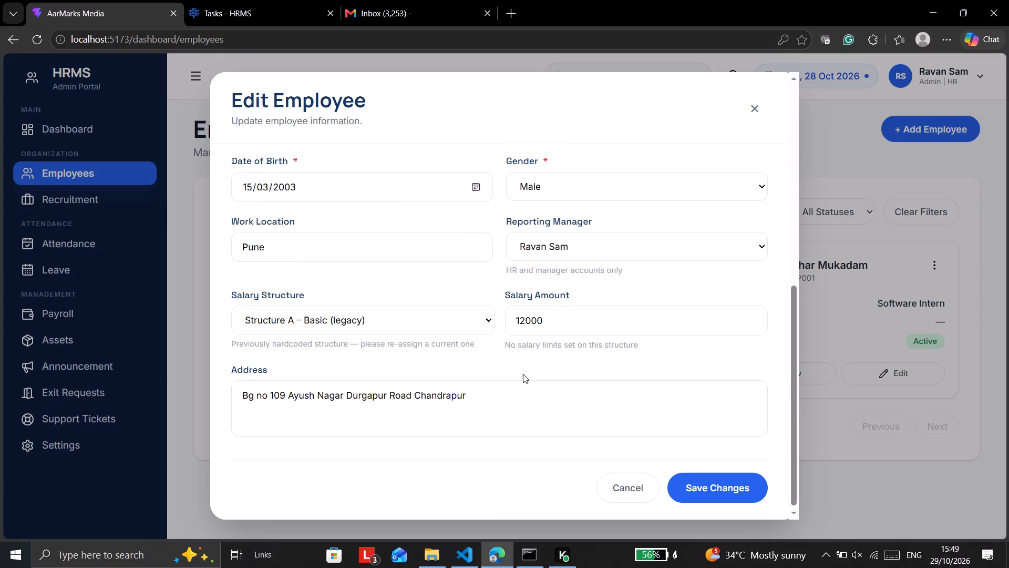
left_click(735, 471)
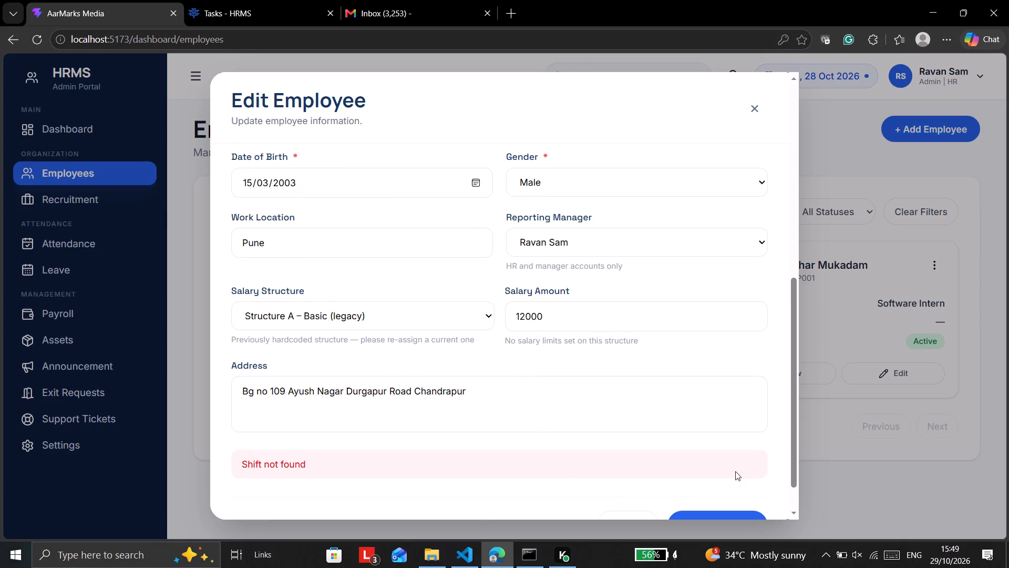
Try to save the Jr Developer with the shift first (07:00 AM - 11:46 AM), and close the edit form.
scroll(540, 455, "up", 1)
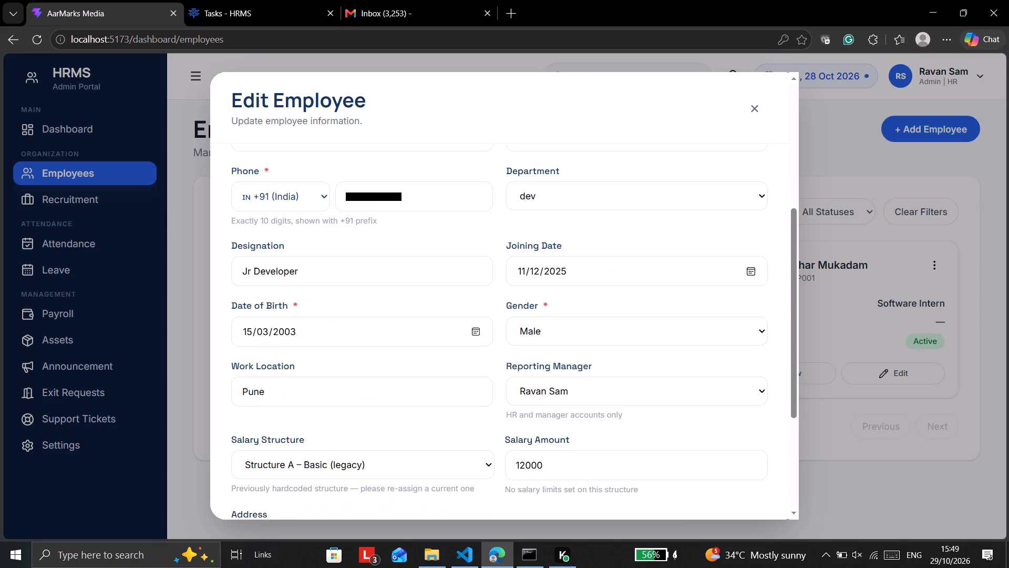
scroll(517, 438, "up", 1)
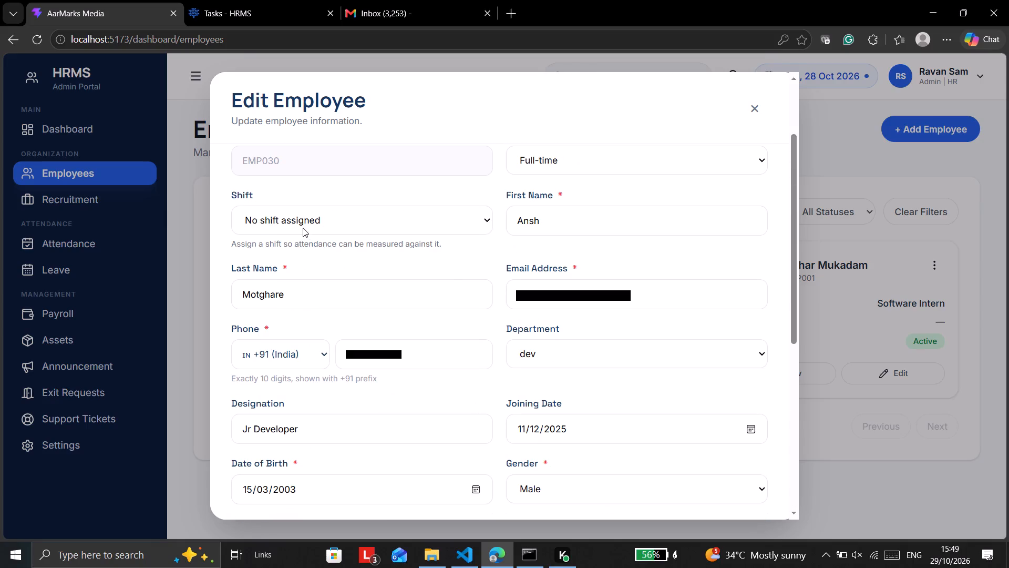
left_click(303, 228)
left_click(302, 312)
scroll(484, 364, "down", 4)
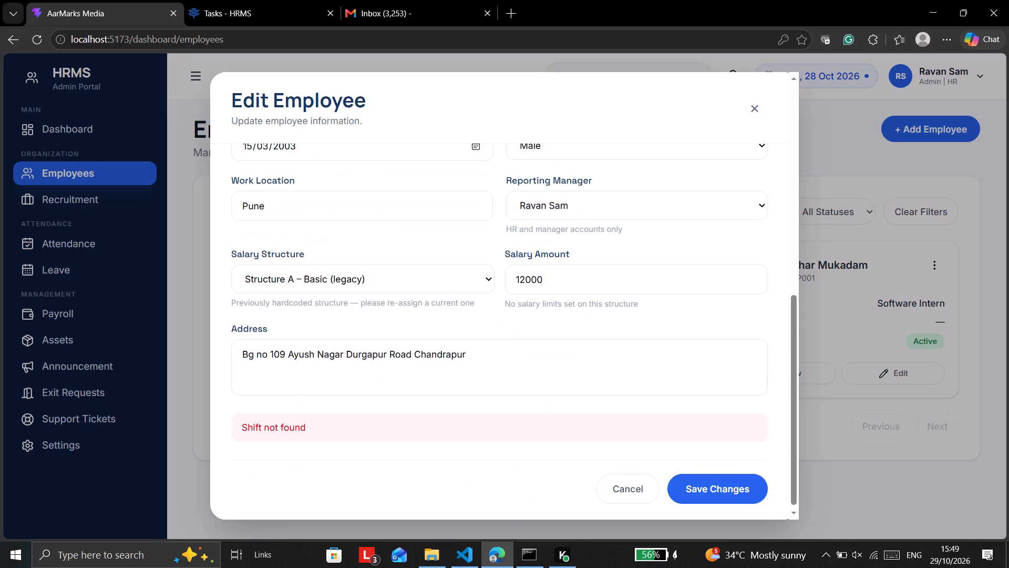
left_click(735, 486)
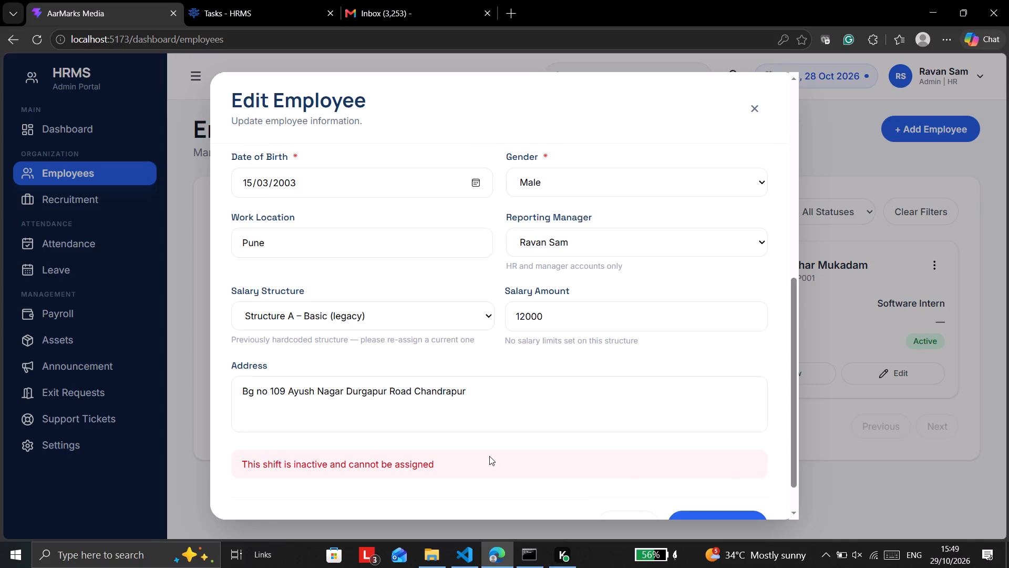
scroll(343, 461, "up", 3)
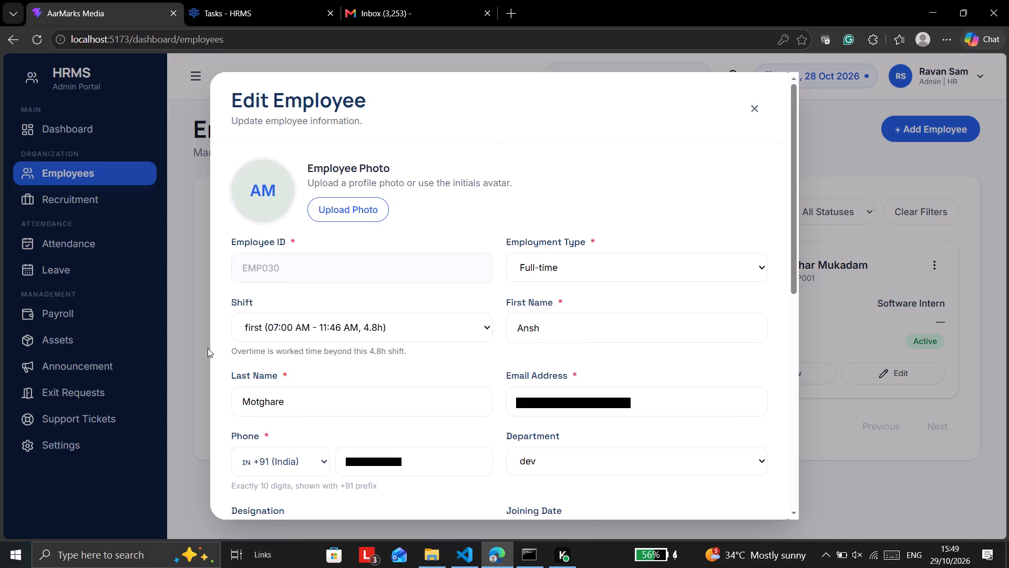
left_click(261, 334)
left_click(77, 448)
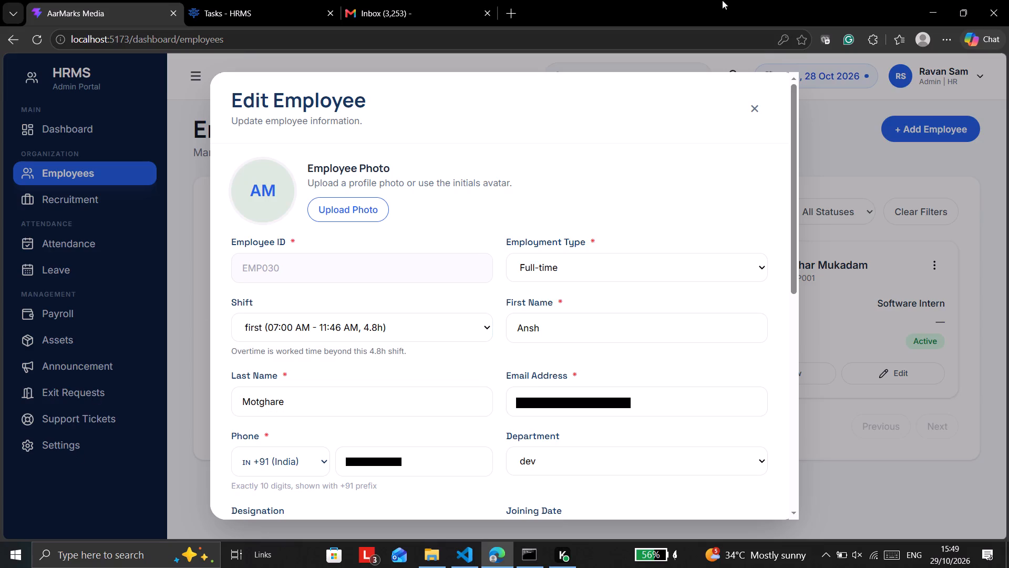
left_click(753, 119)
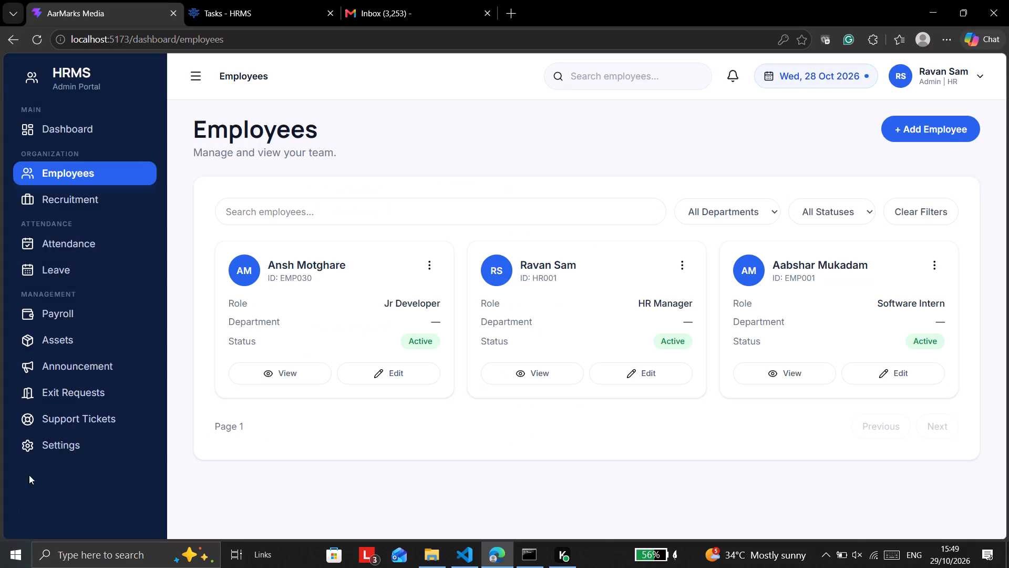
Mark the shift named first as active from the full shift list in Settings and update it.
left_click(54, 433)
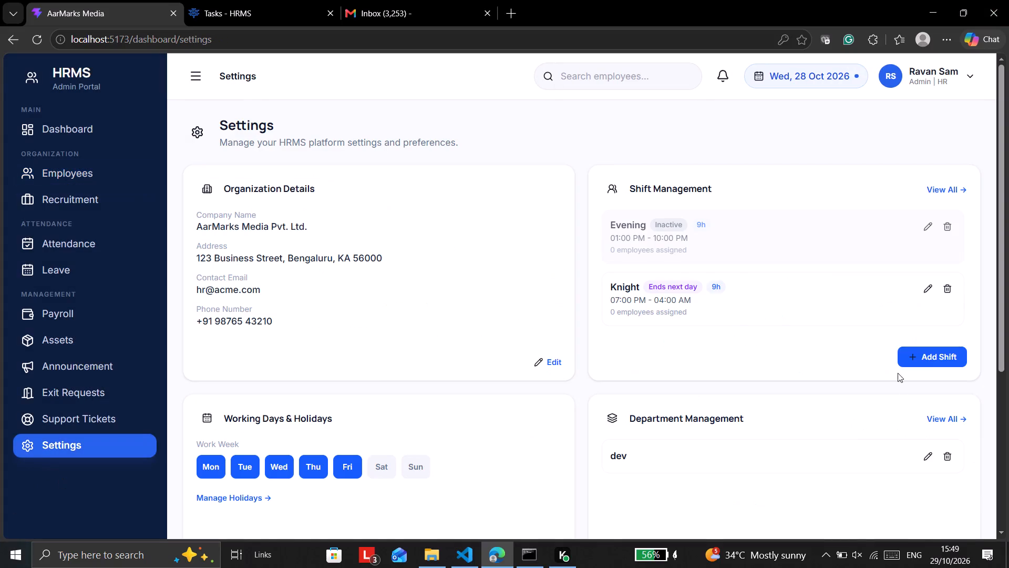
scroll(955, 302, "down", 1)
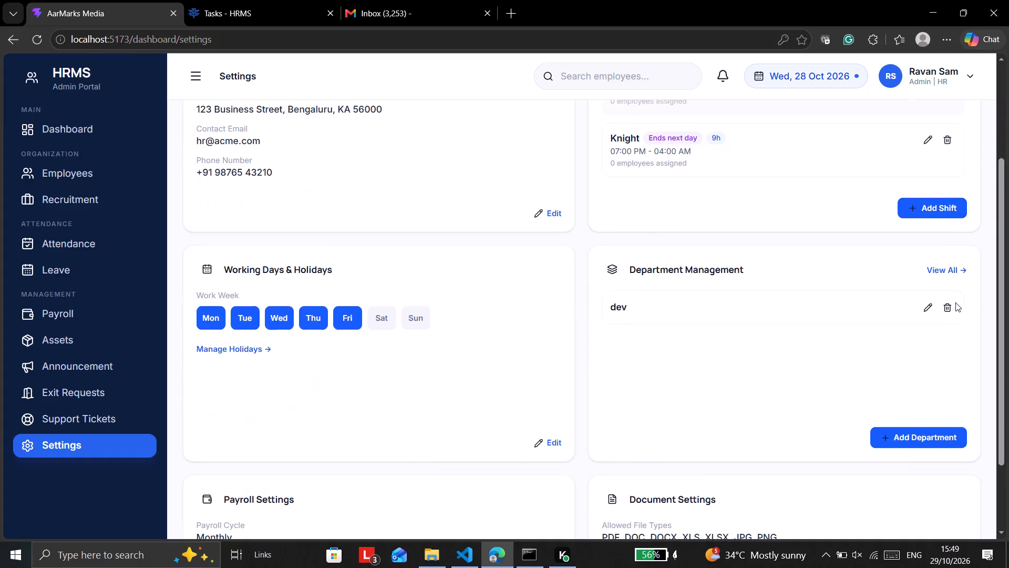
scroll(955, 302, "up", 1)
left_click(963, 191)
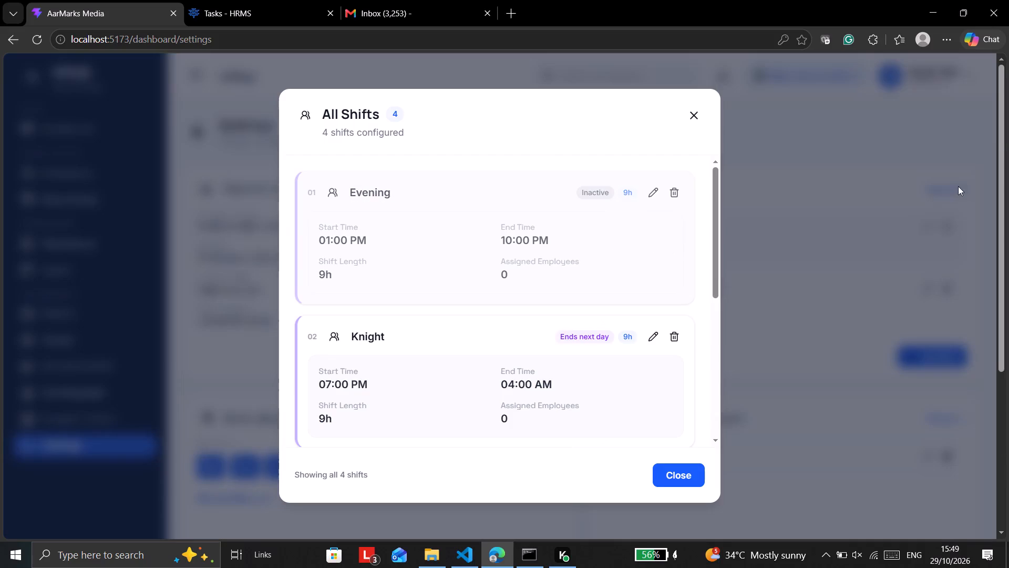
scroll(488, 378, "down", 2)
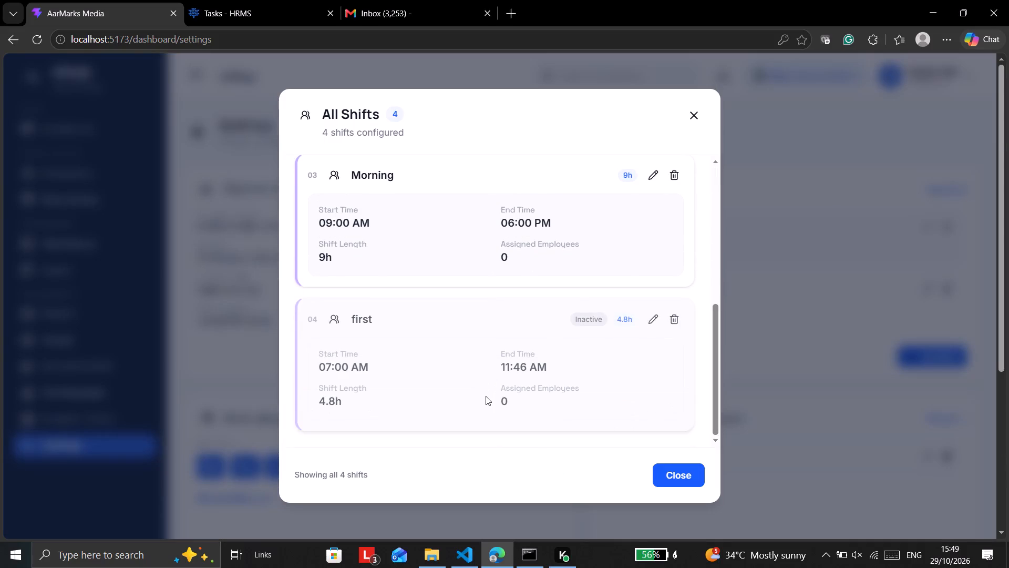
left_click(653, 317)
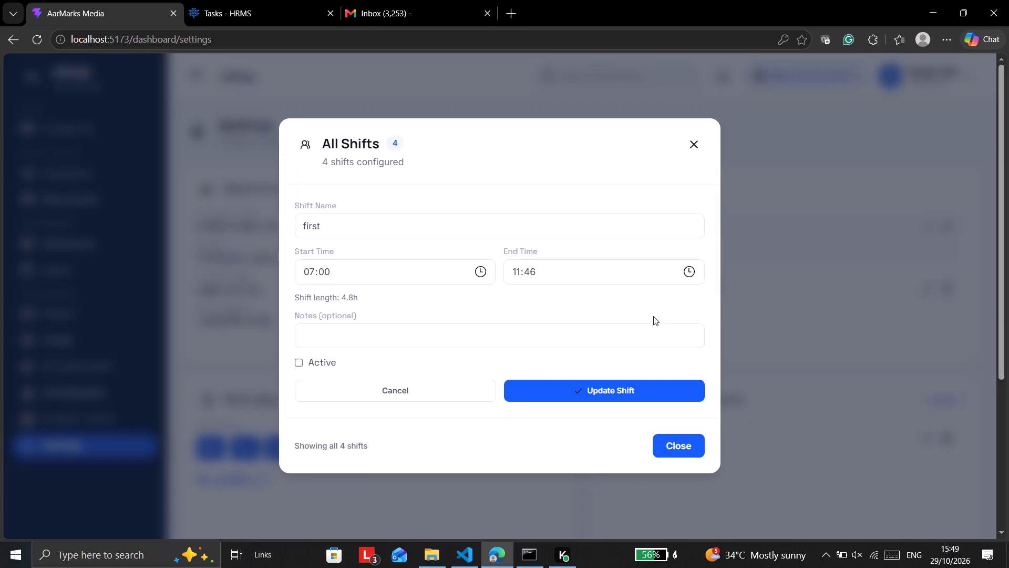
left_click(295, 361)
left_click(540, 389)
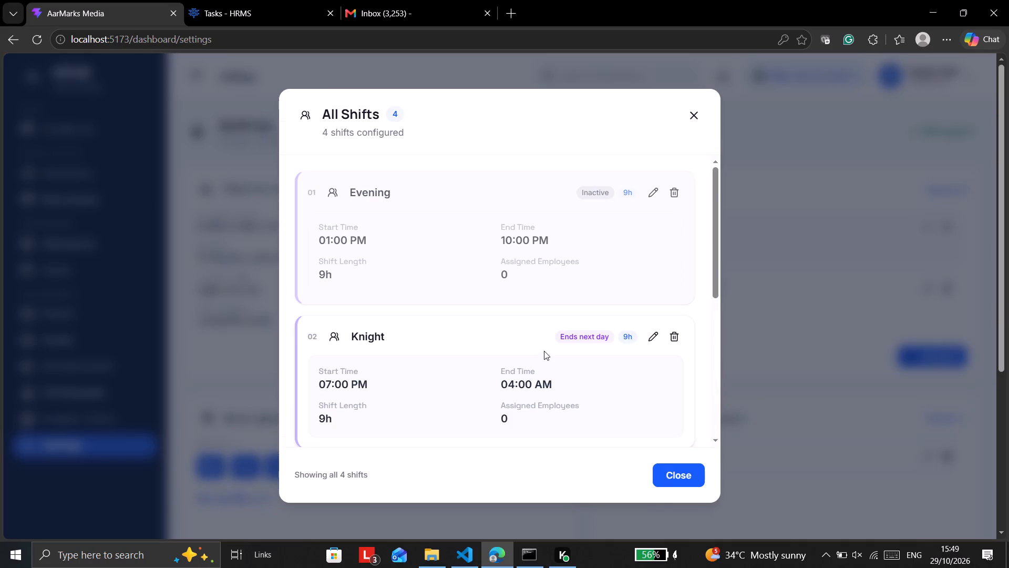
left_click(691, 111)
Reopen the Jr Developer's record for editing from the Employees page and set the Shift to first (07:00 AM - 11:46 AM).
left_click(94, 176)
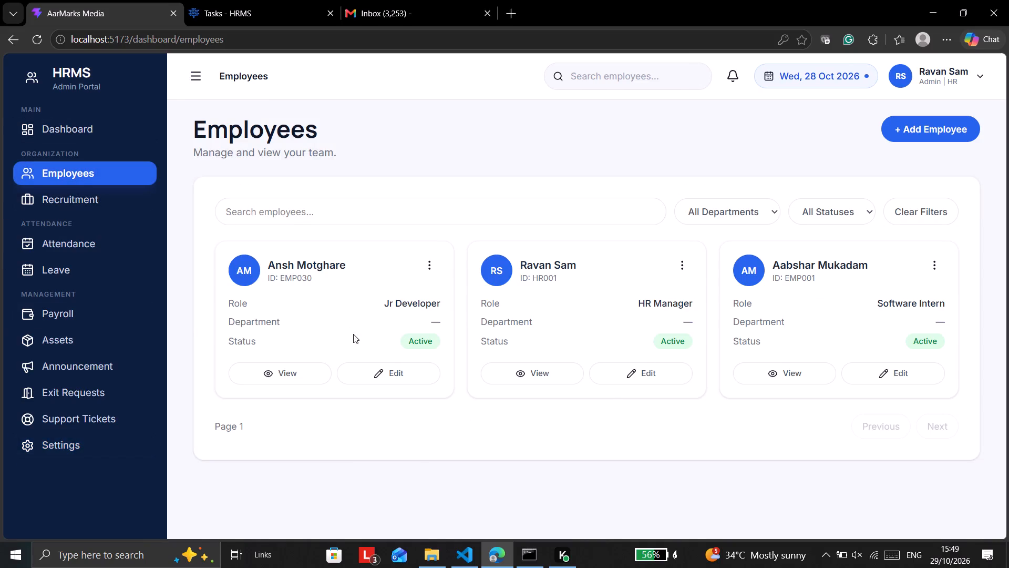
left_click(424, 369)
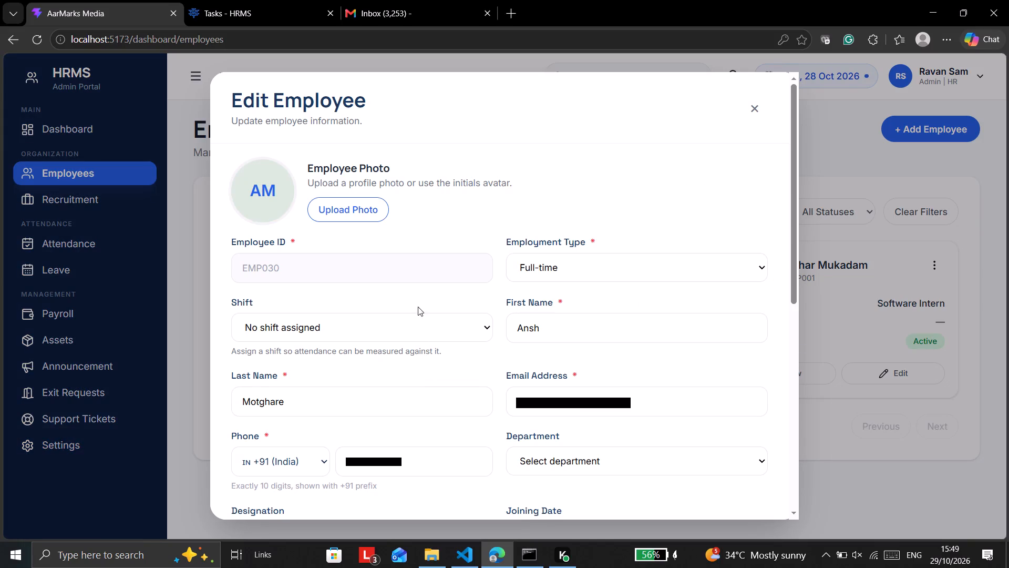
left_click(420, 317)
left_click(410, 411)
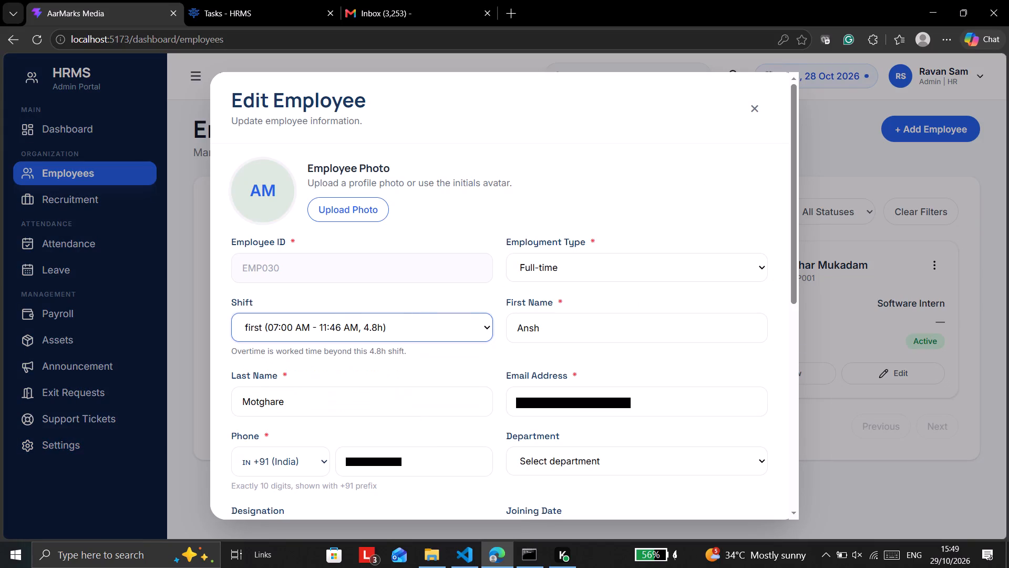
Set the Jr Developer's Department to dev and save the employee record.
scroll(640, 397, "down", 1)
left_click(632, 312)
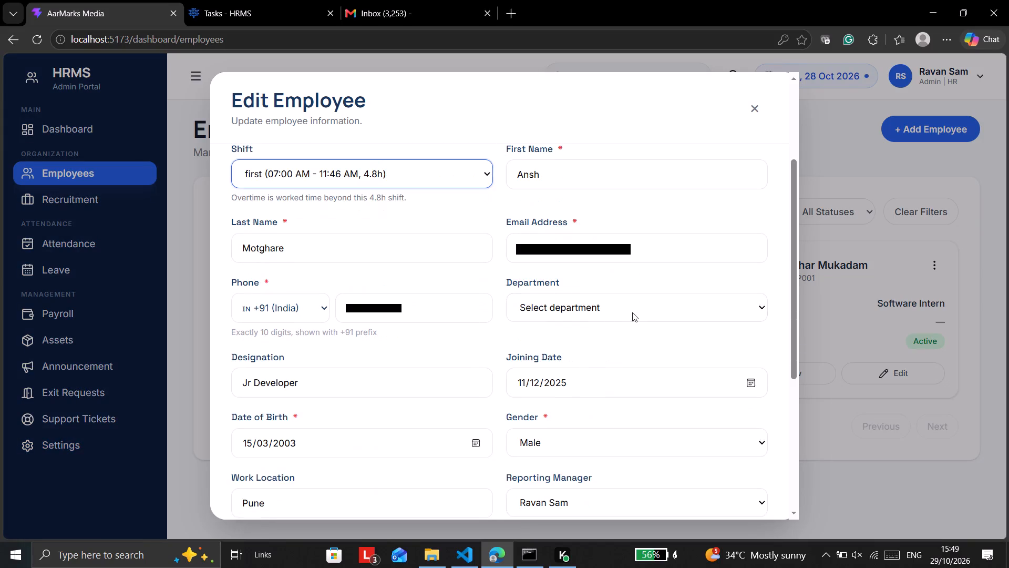
left_click(628, 357)
scroll(621, 392, "down", 3)
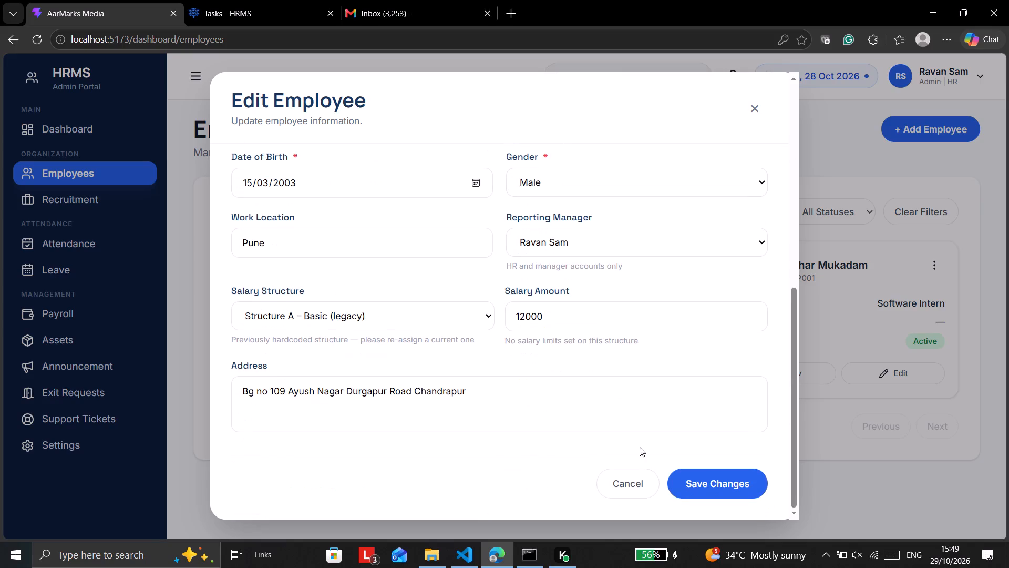
left_click(691, 483)
scroll(622, 248, "up", 1)
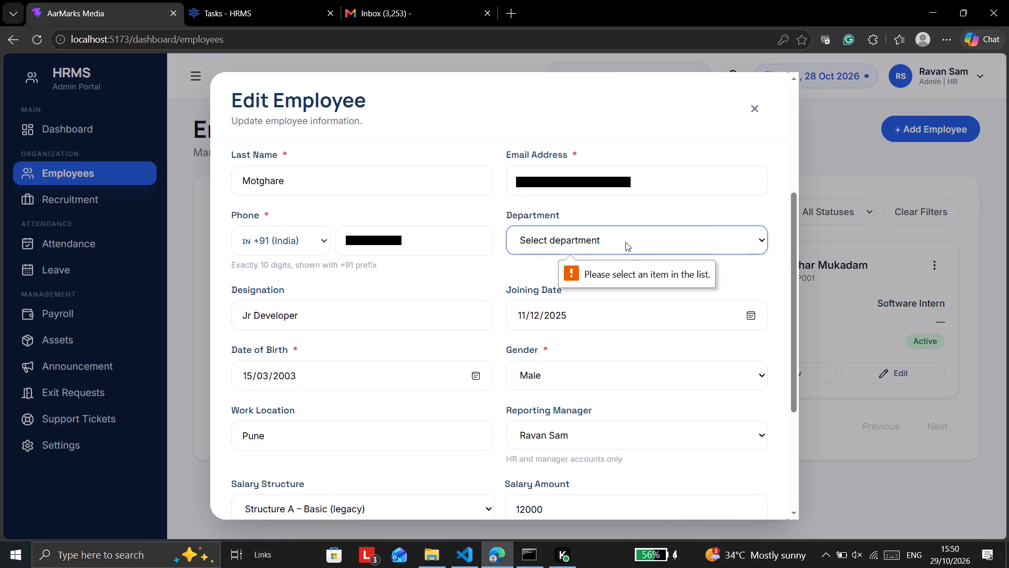
left_click(626, 239)
left_click(624, 290)
scroll(636, 313, "down", 4)
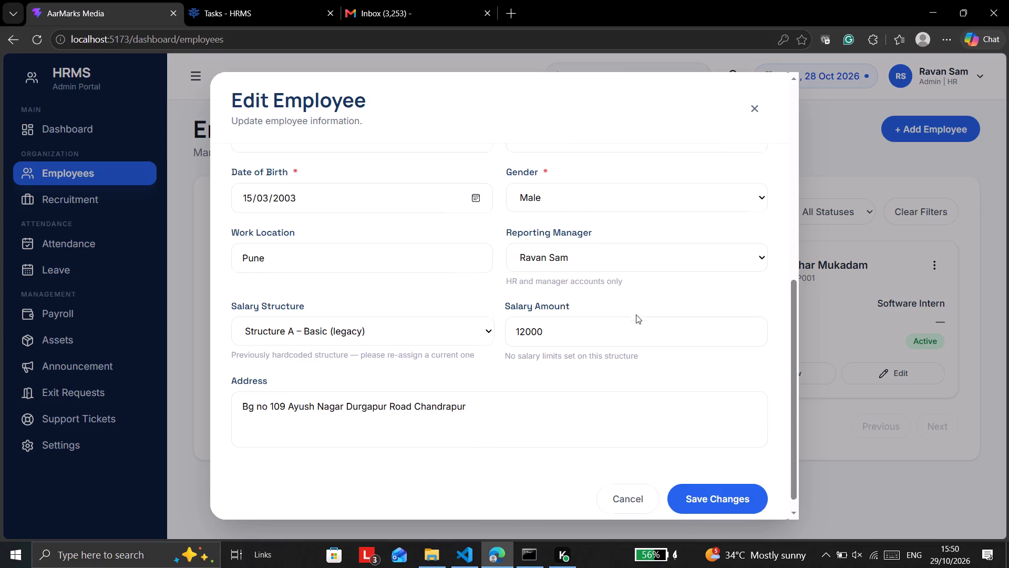
left_click(737, 486)
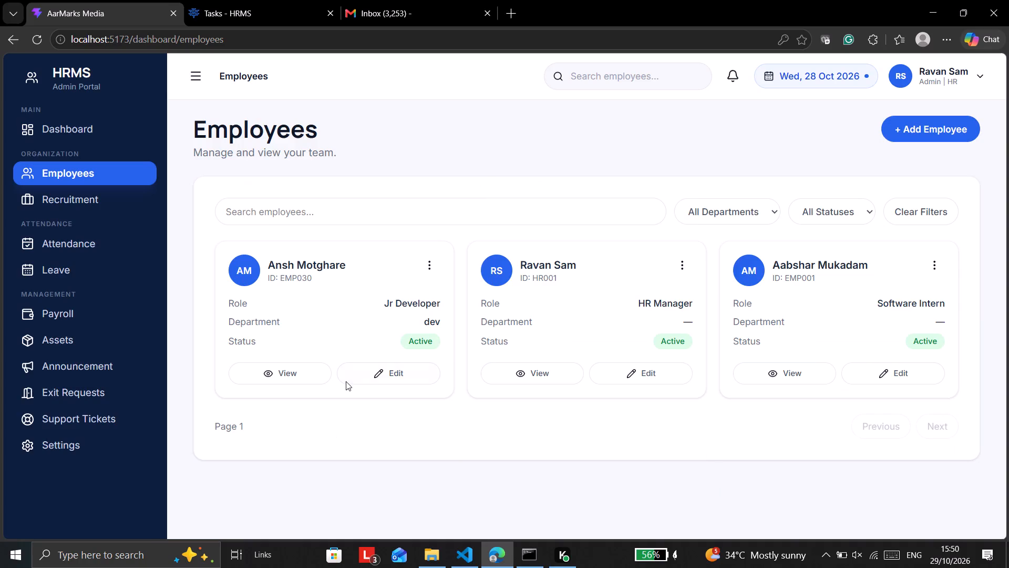
left_click(267, 380)
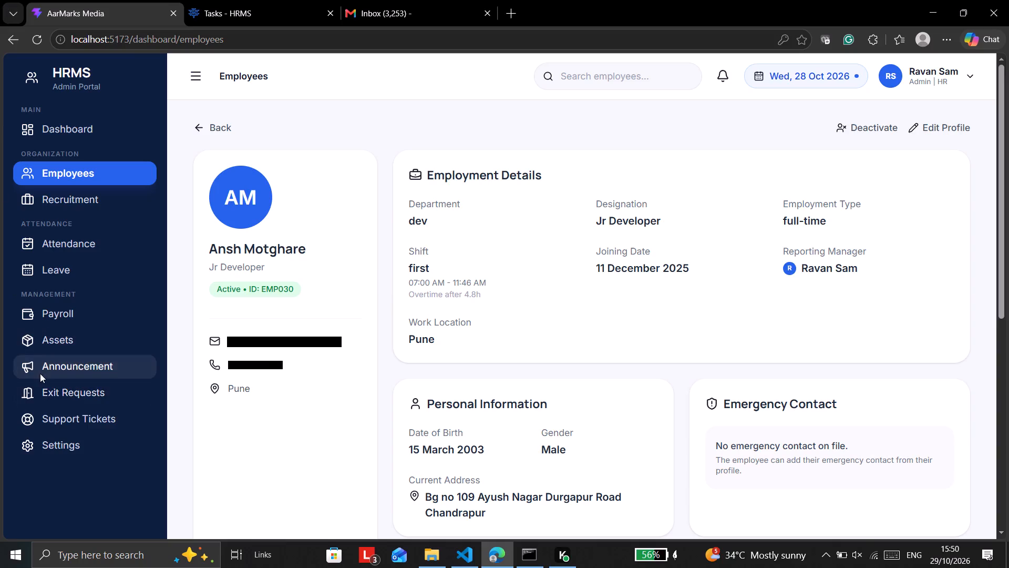
Look over the Announcement page and the main Dashboard.
left_click(39, 375)
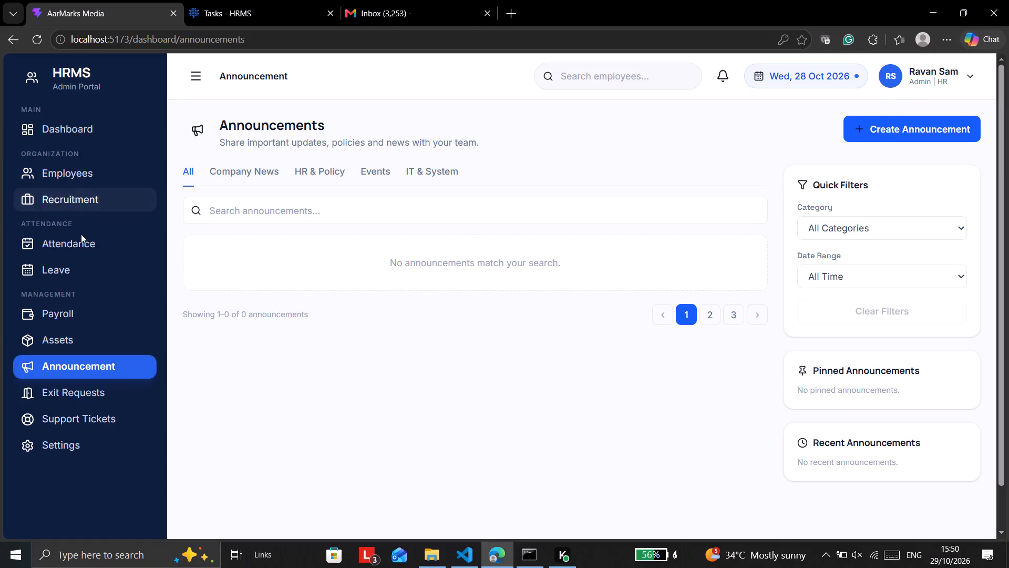
left_click(30, 138)
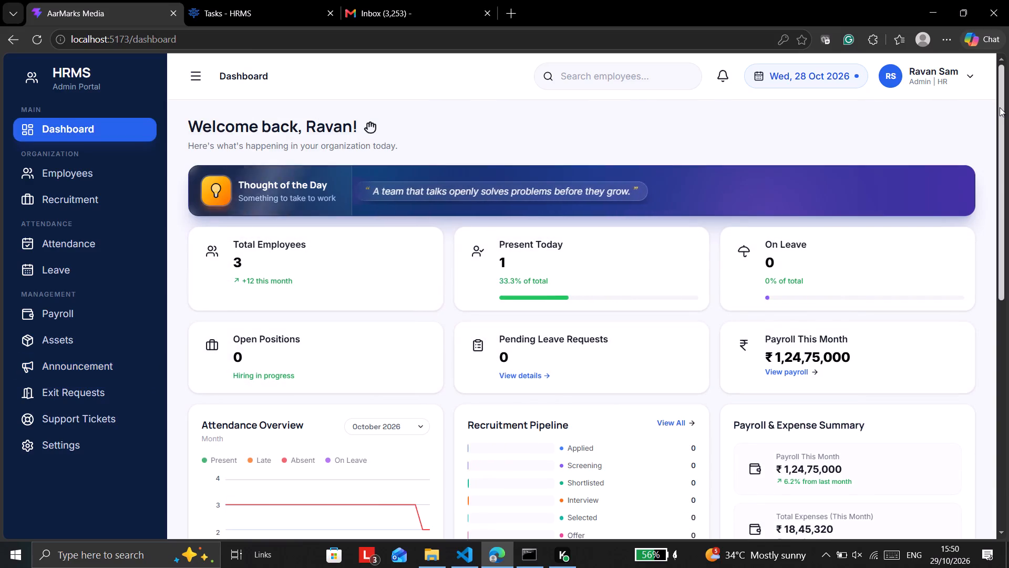
left_click(1000, 107)
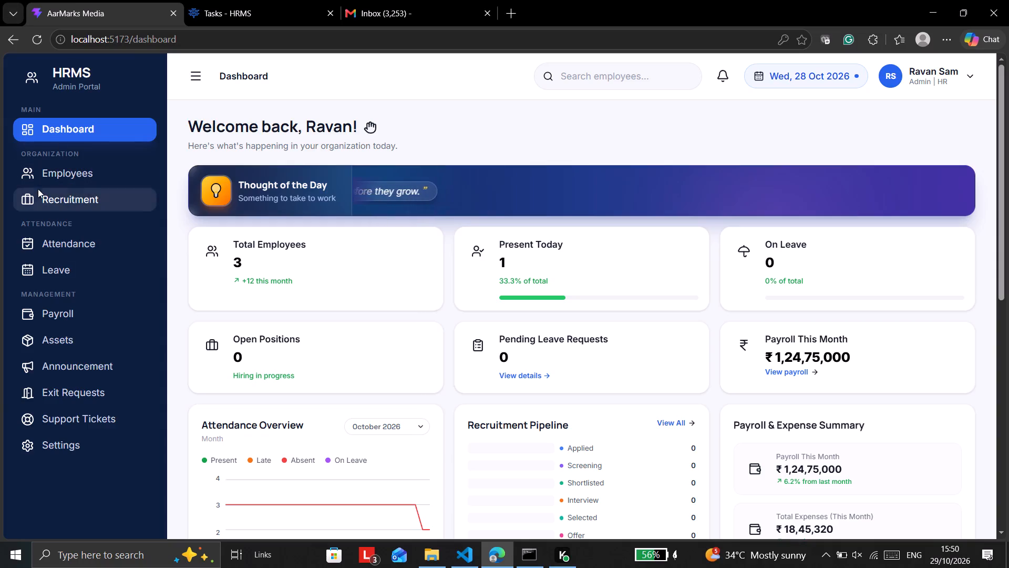
Check the Add Employee form's Employee ID field and photo upload, and close the form without adding anyone.
left_click(112, 175)
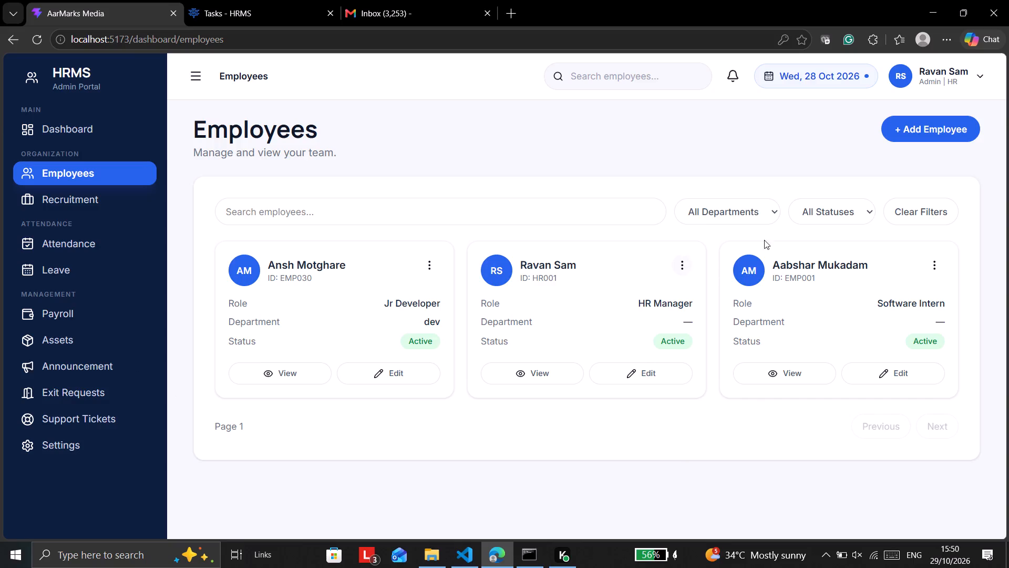
left_click(940, 135)
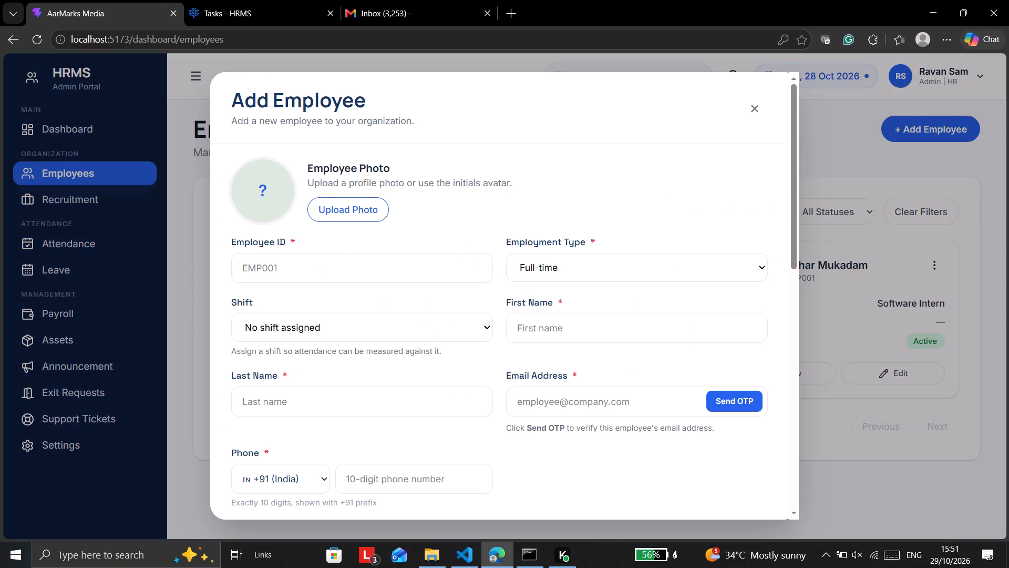
triple_click(338, 279)
triple_click(338, 279)
double_click(338, 279)
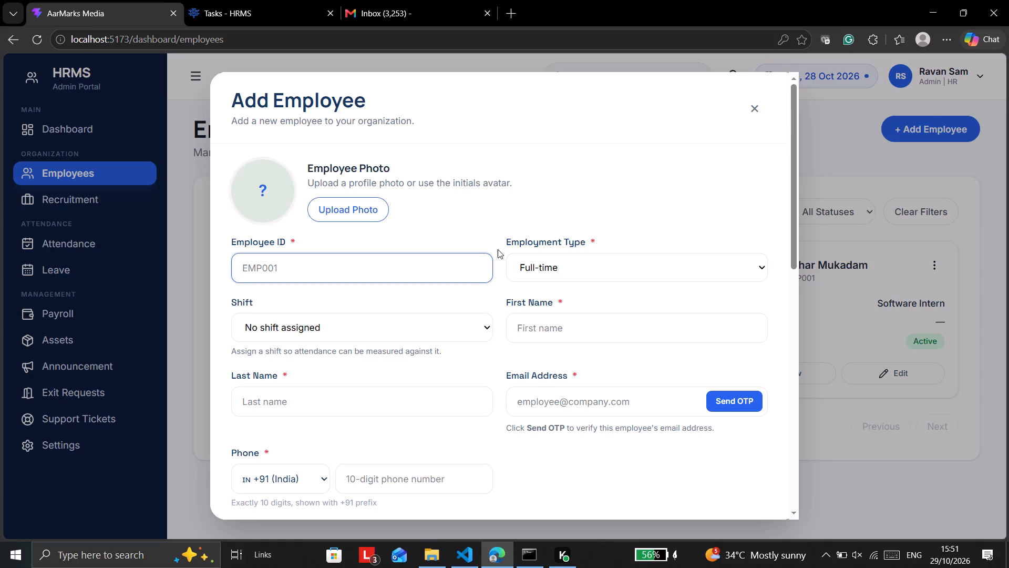
left_click(452, 268)
left_click(332, 206)
left_click(328, 191)
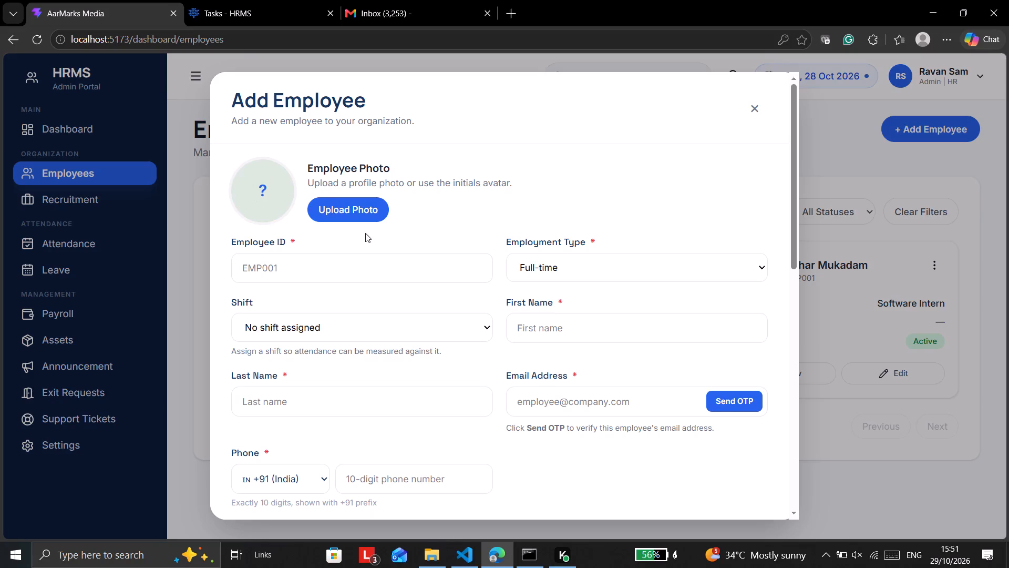
left_click(343, 209)
left_click(756, 107)
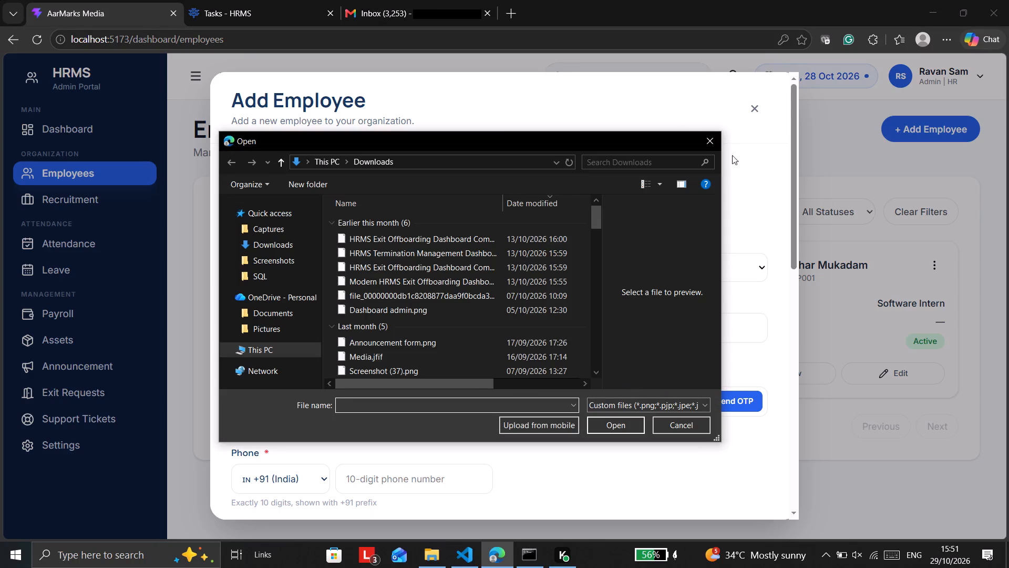
left_click(709, 144)
left_click(751, 105)
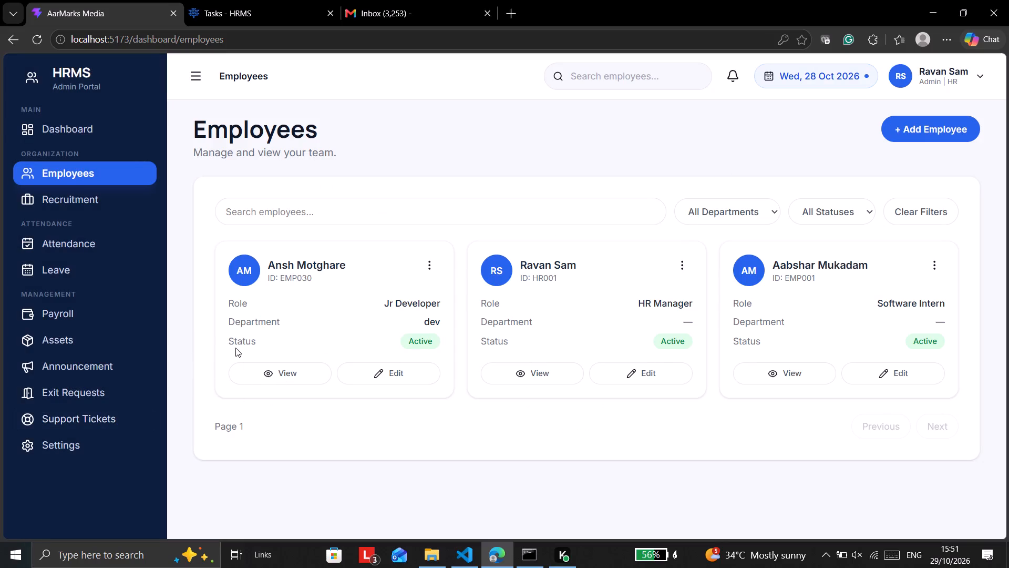
left_click(273, 372)
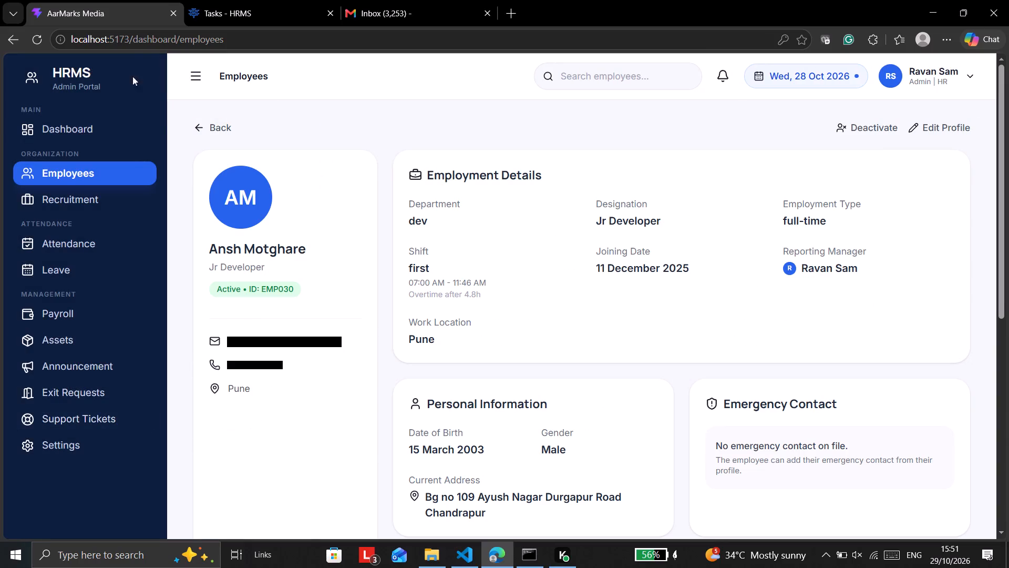
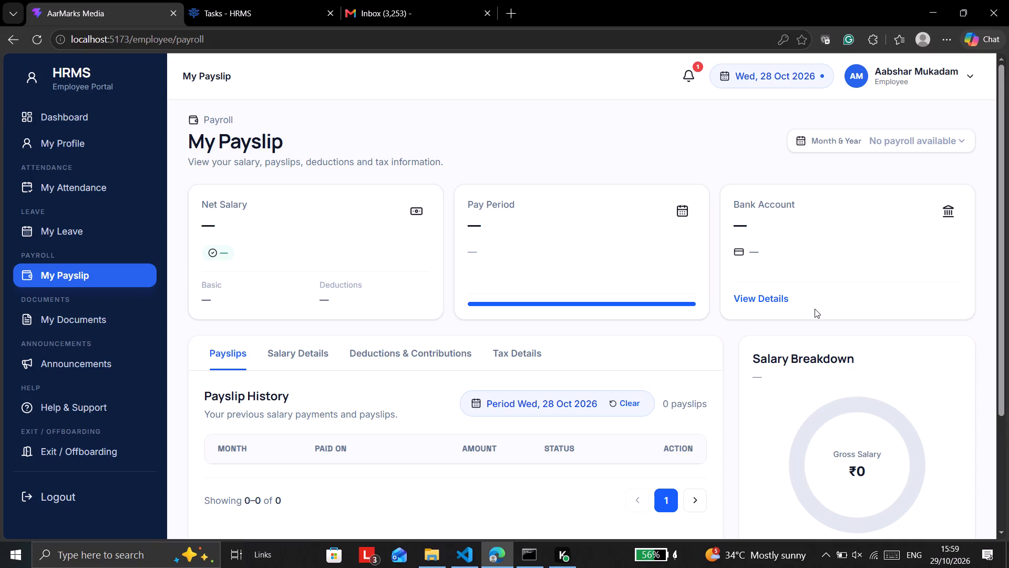
Open the employee portal's My Leave page and examine the Casual Leave balance card.
left_click(109, 241)
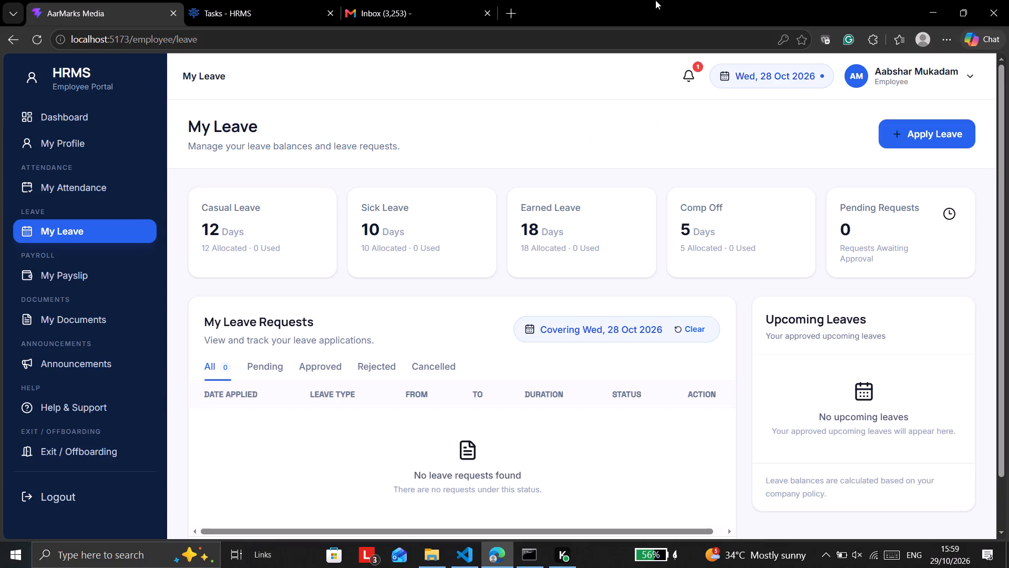
left_click_drag(191, 186, 265, 257)
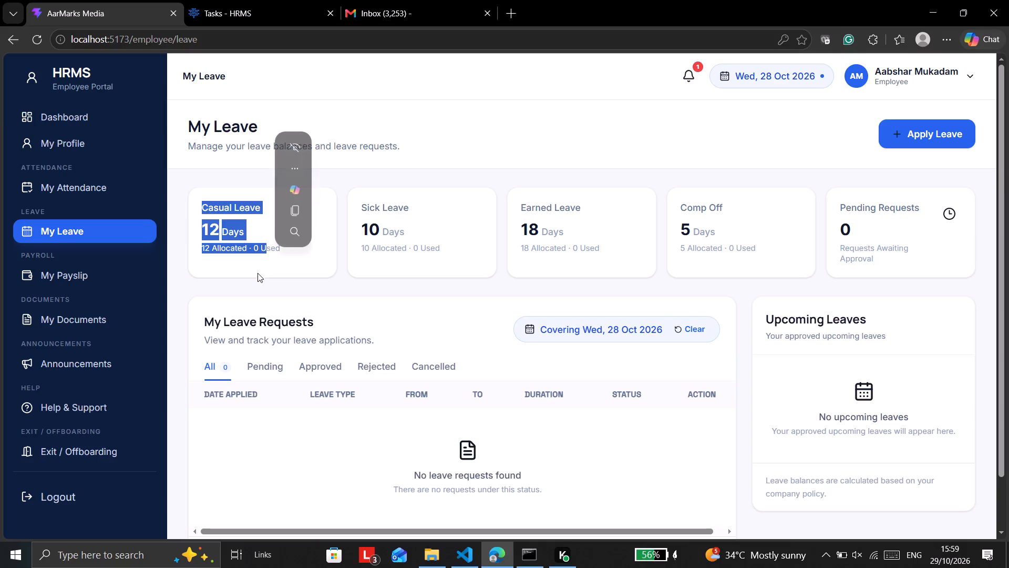
left_click(258, 274)
left_click(251, 258)
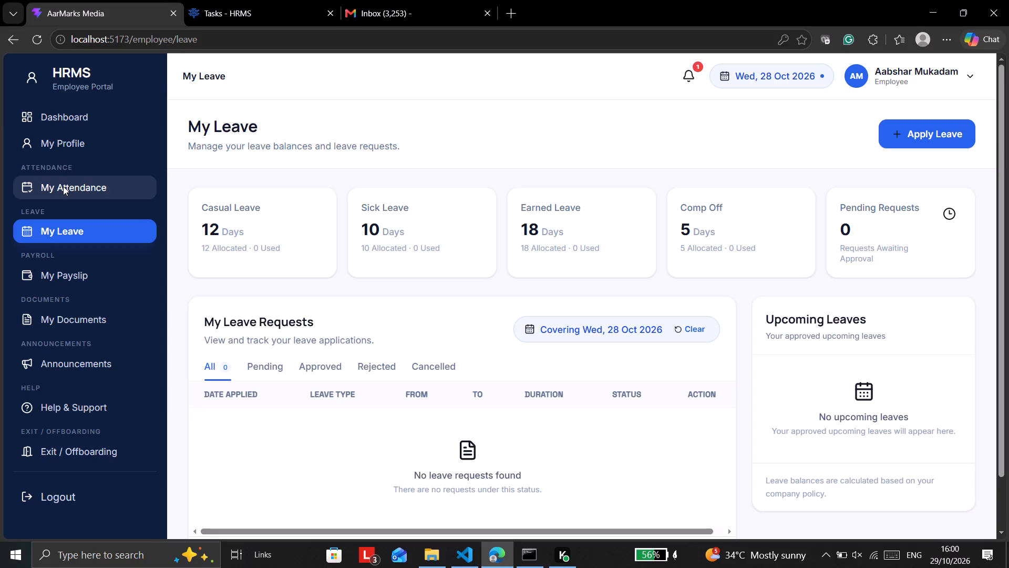
Switch from the employee portal to the HR admin account's Dashboard.
left_click(255, 330)
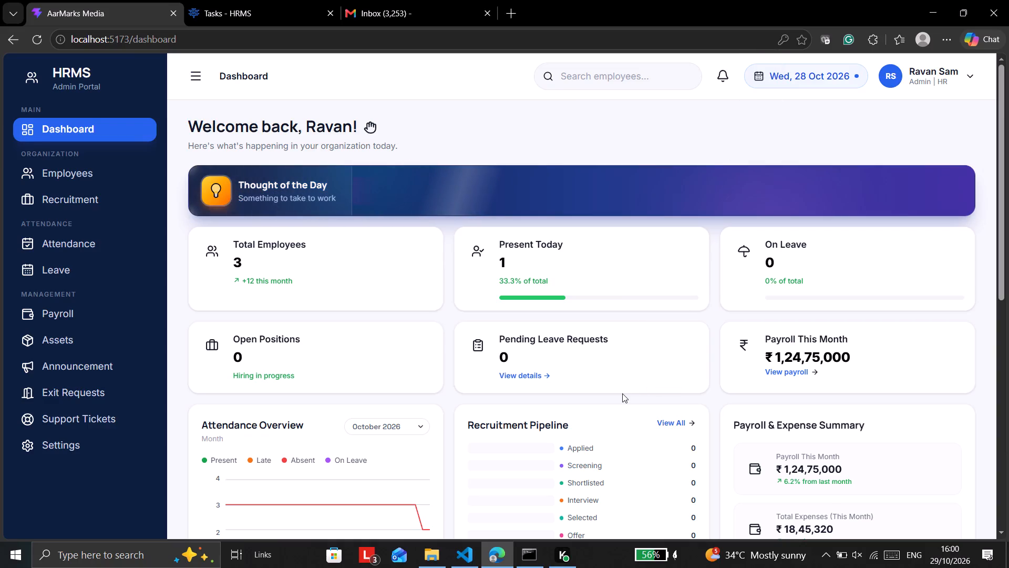
Examine the admin Dashboard's summary cards, including Total Employees and Open Positions, along with the Attendance Overview and Recruitment Pipeline sections.
left_click_drag(622, 393, 569, 470)
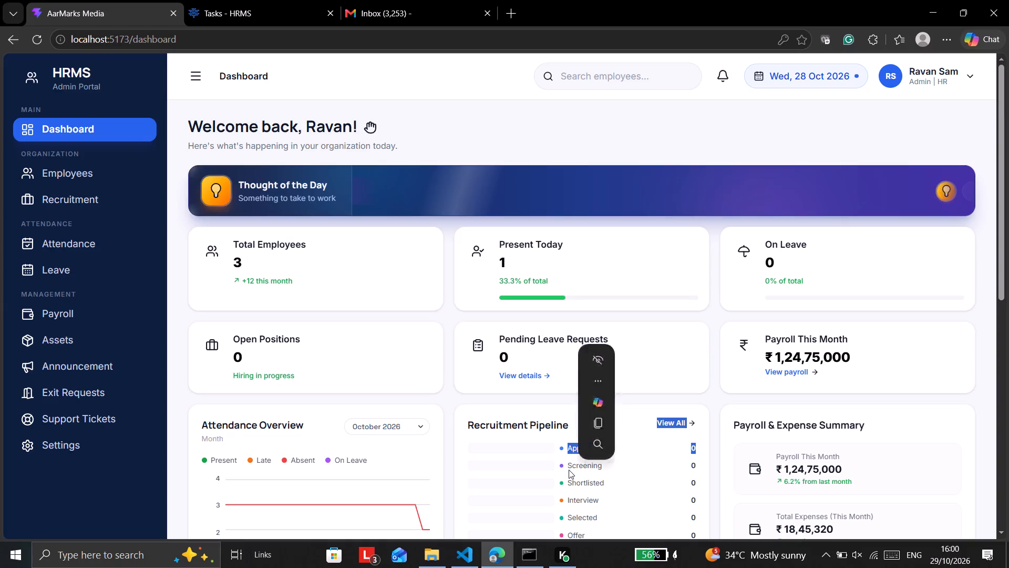
left_click(569, 470)
left_click(569, 470)
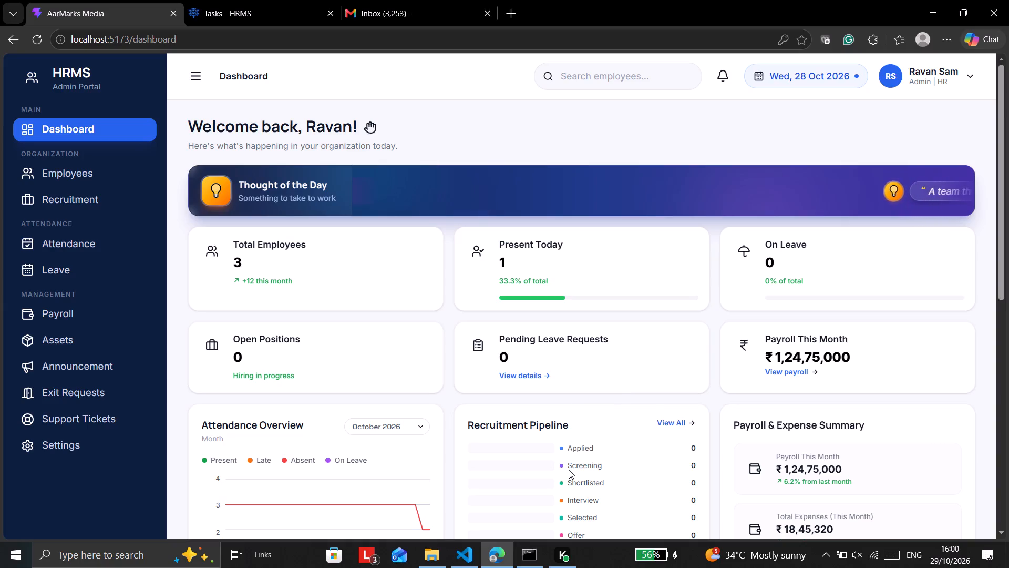
left_click(569, 470)
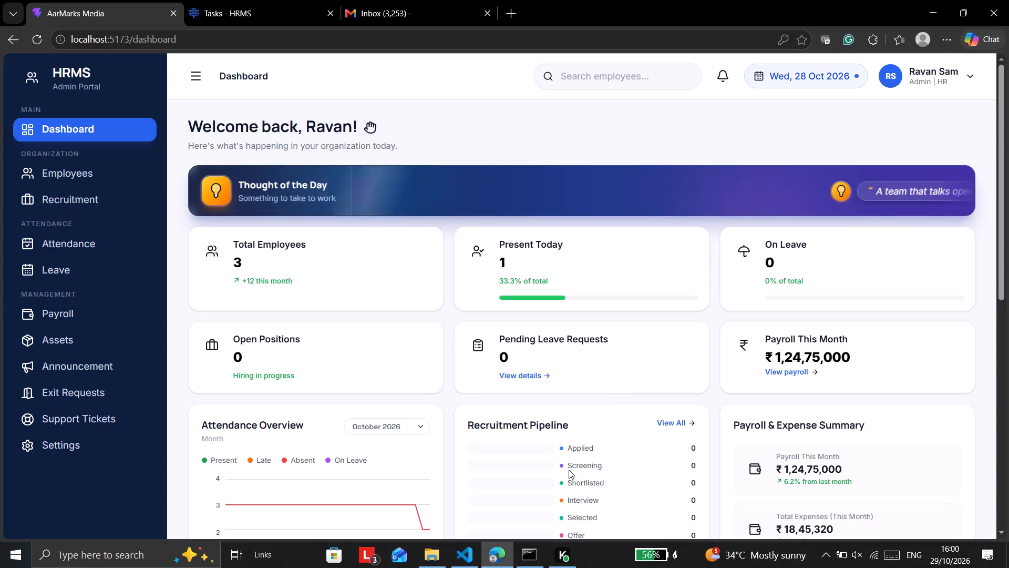
left_click_drag(399, 232, 405, 423)
left_click(405, 423)
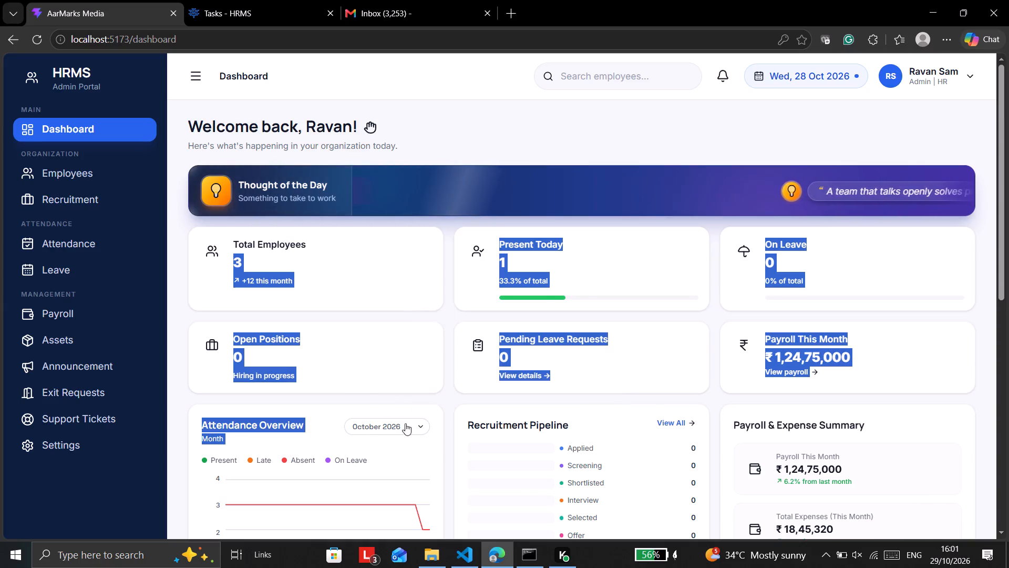
left_click(295, 347)
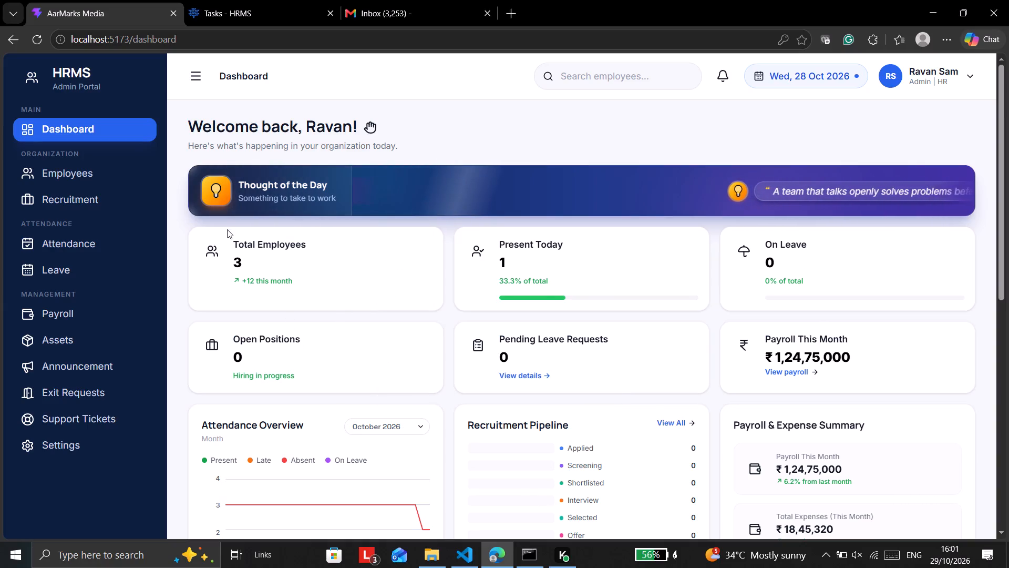
left_click_drag(227, 230, 275, 399)
left_click(275, 399)
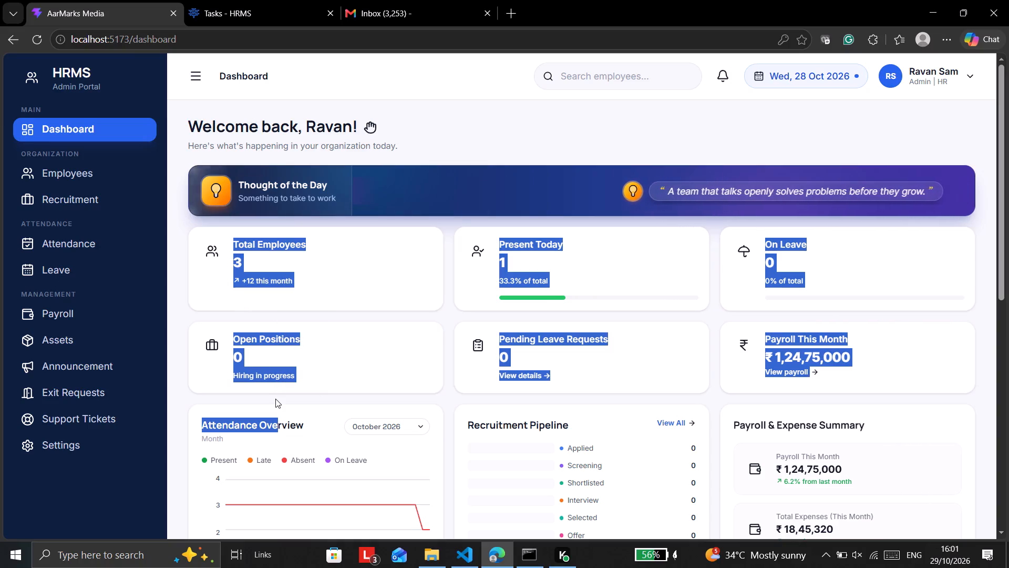
left_click(296, 333)
triple_click(292, 364)
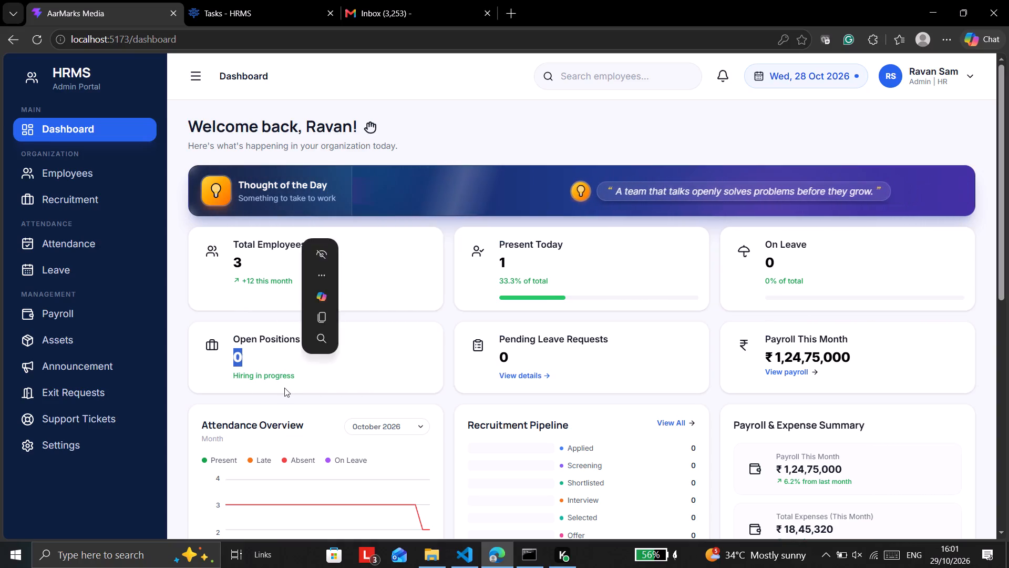
left_click(284, 388)
double_click(287, 381)
left_click(287, 381)
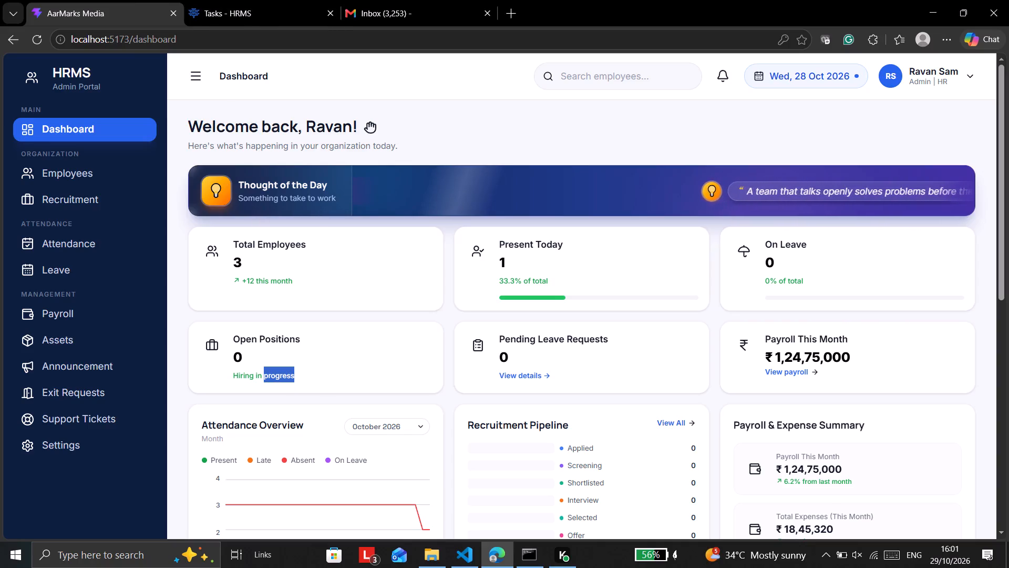
Examine the Thought of the Day banner and its scrolling quote on the admin Dashboard.
left_click_drag(265, 192, 407, 185)
left_click(407, 185)
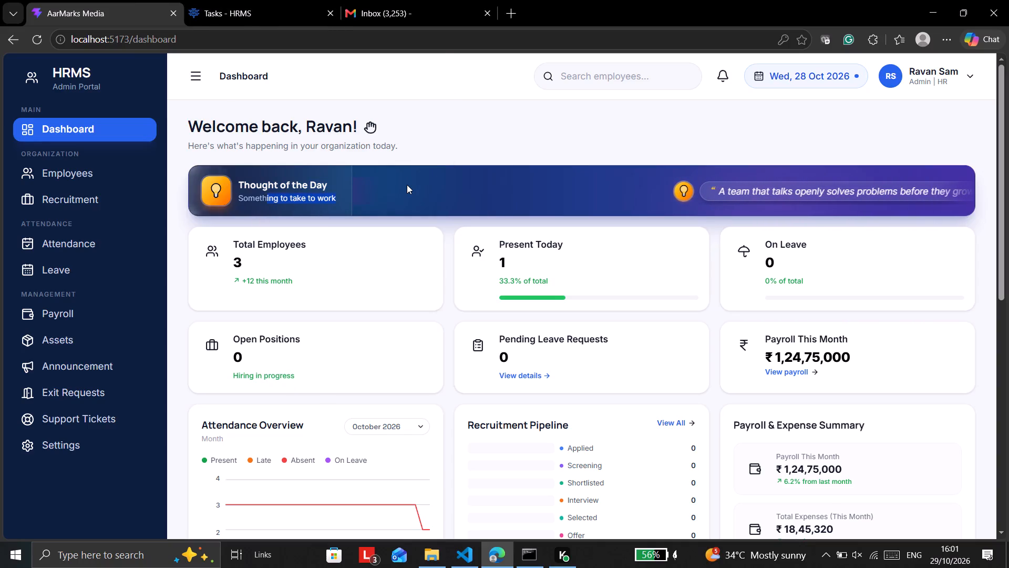
left_click(395, 251)
left_click(425, 177)
left_click(425, 177)
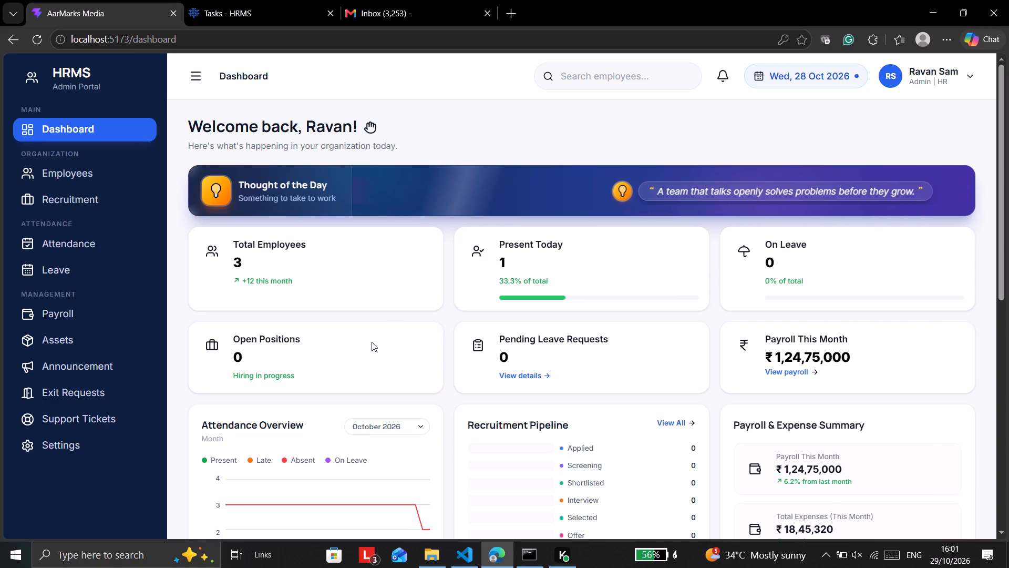
View the admin portal's Support Tickets overview and open the Settings page.
left_click(79, 408)
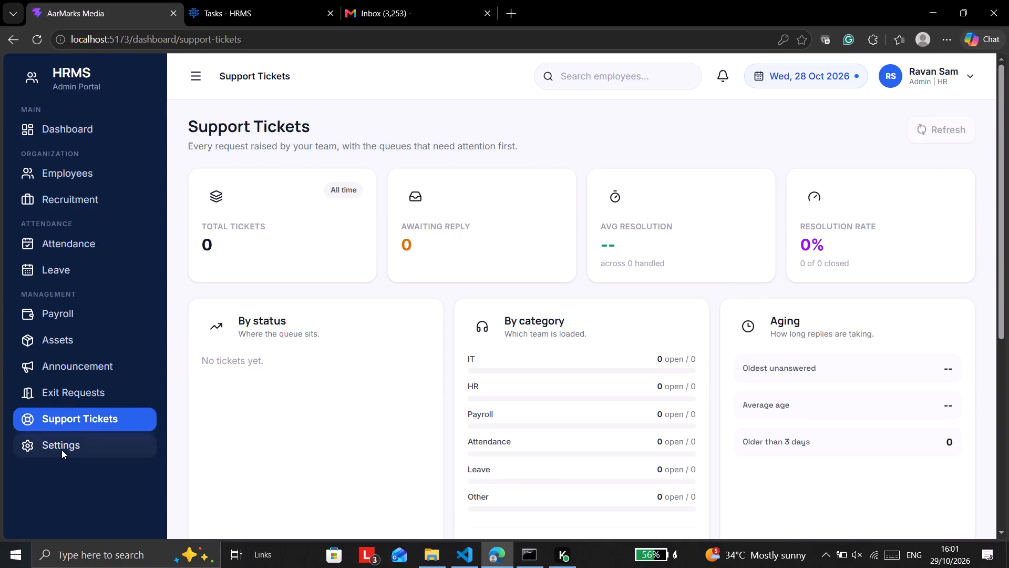
left_click(61, 450)
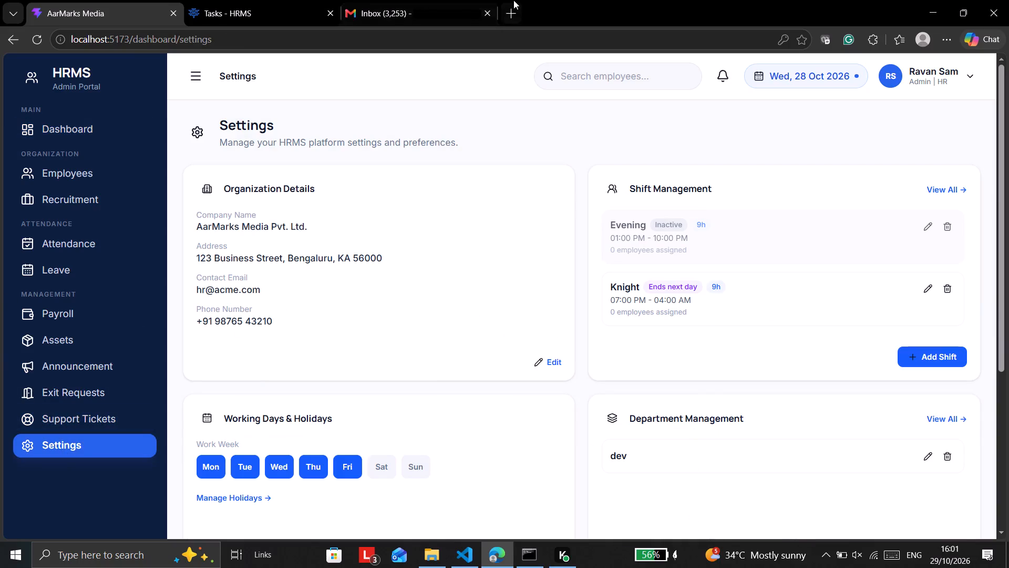
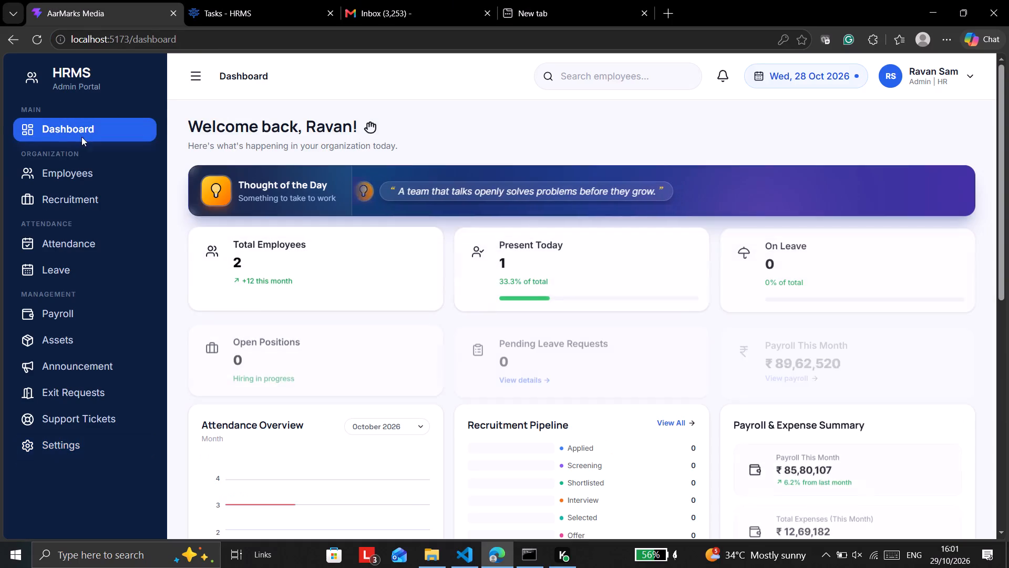
Review the admin Dashboard from the summary cards down to the Pending Leave Requests, Recent Activities, Quick Actions and Employee by Department sections.
left_click(435, 271)
left_click_drag(435, 271, 455, 353)
left_click(455, 353)
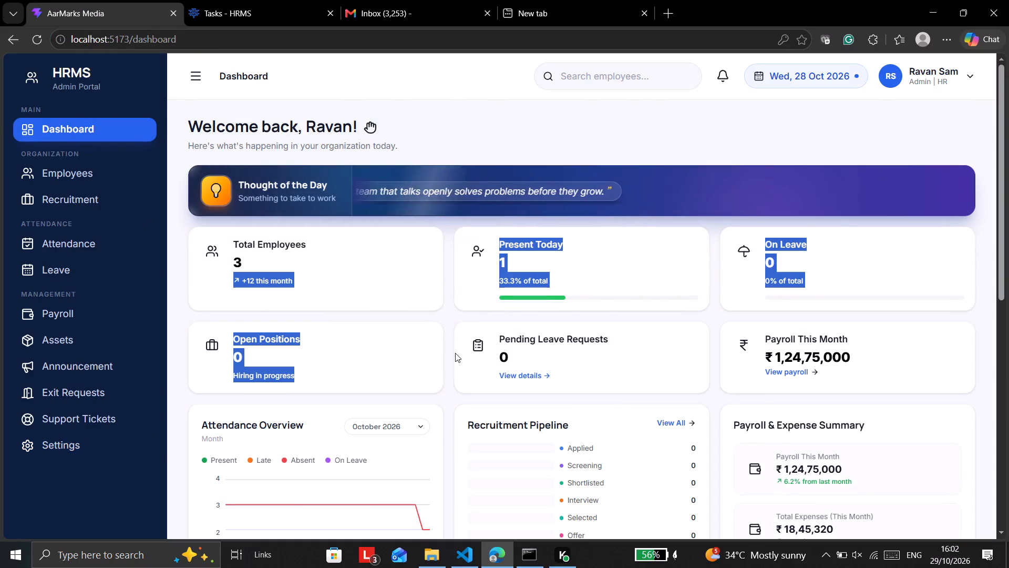
scroll(455, 353, "down", 6)
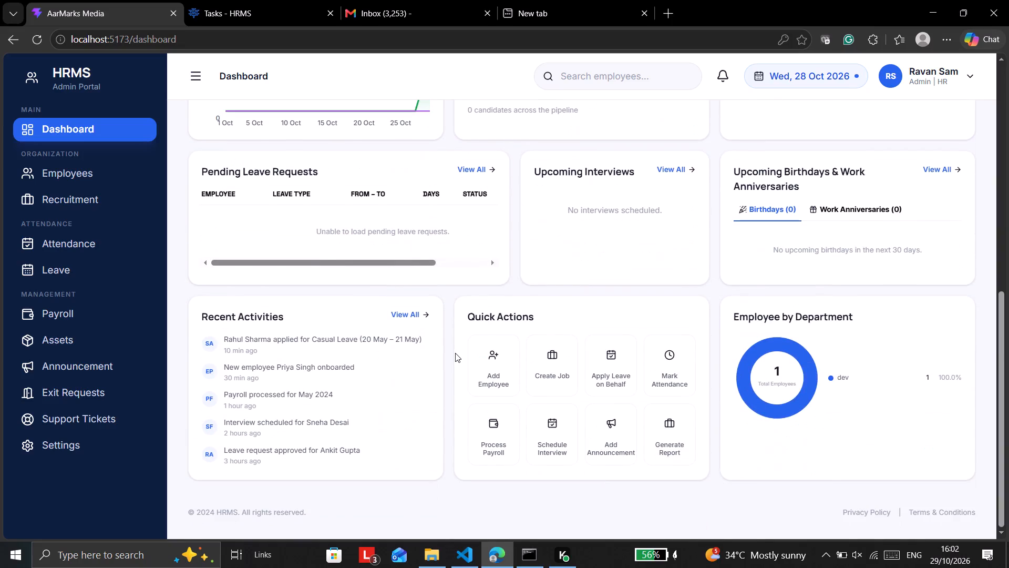
Open the Employees page briefly, return to the admin Dashboard and look over its Thought of the Day banner and summary cards.
left_click(50, 181)
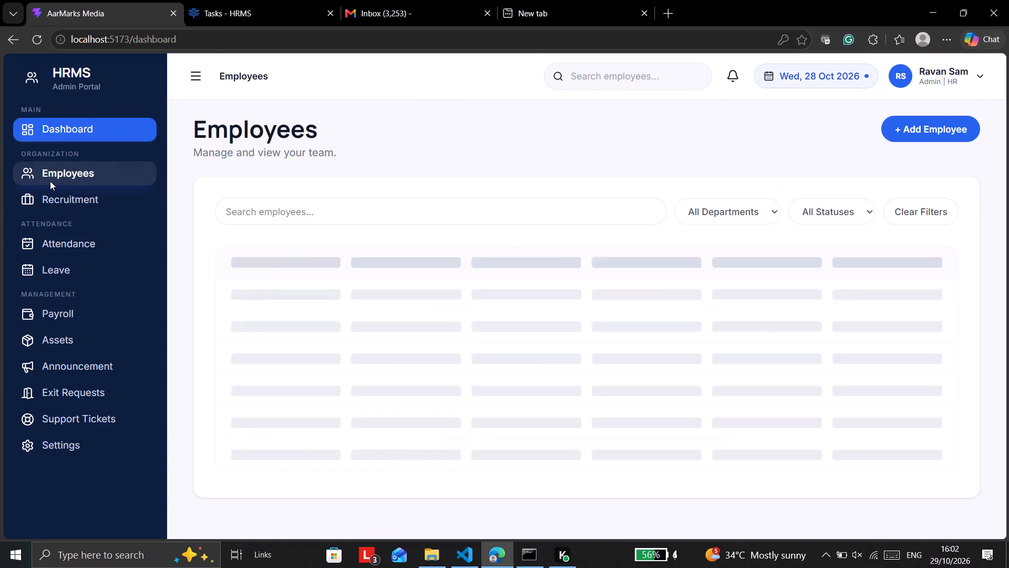
left_click(93, 124)
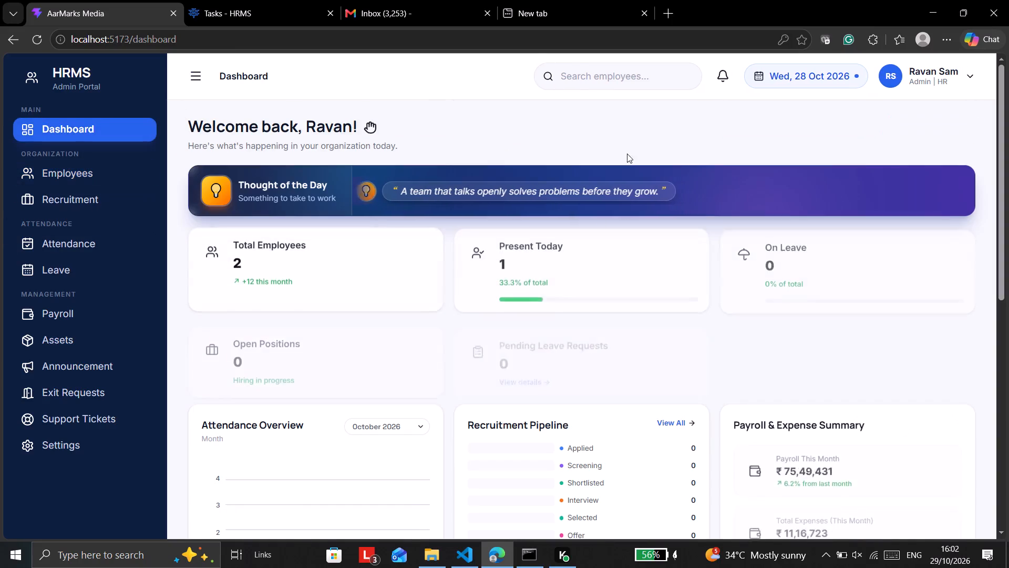
double_click(499, 179)
left_click(497, 220)
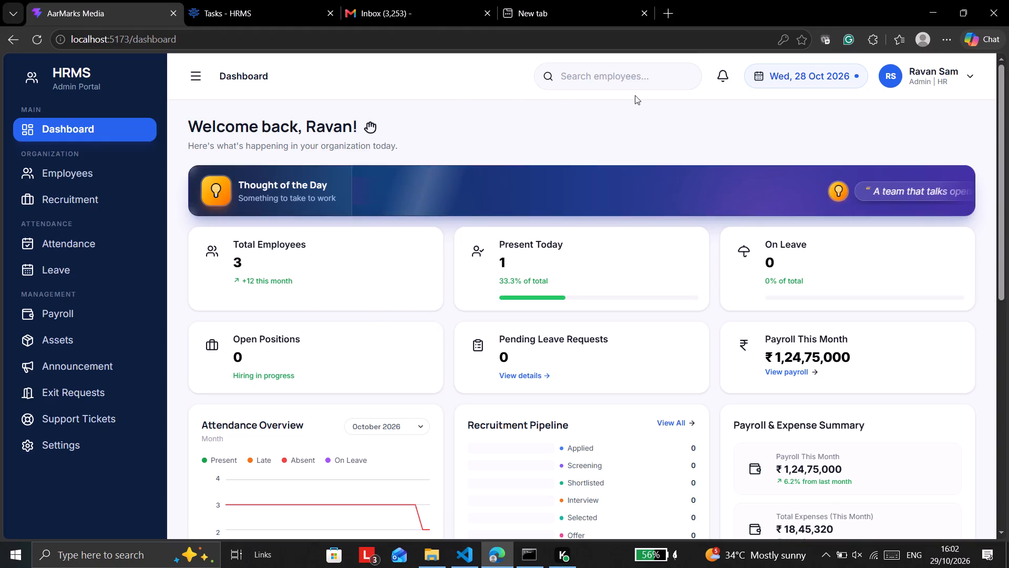
Examine the admin Dashboard's scrolling Thought of the Day banner, including its quote and caption, and the welcome heading above it.
triple_click(917, 194)
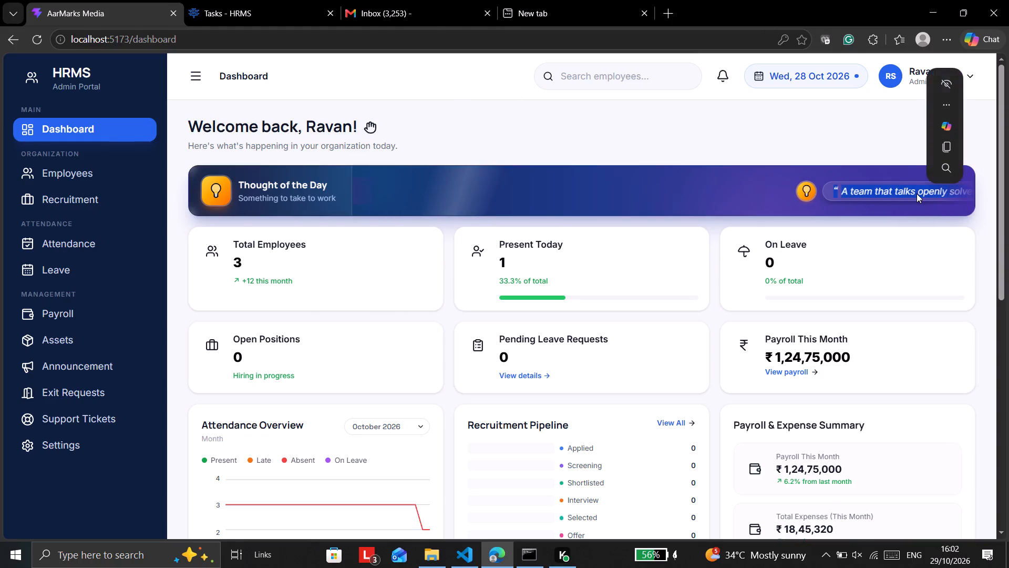
left_click(917, 194)
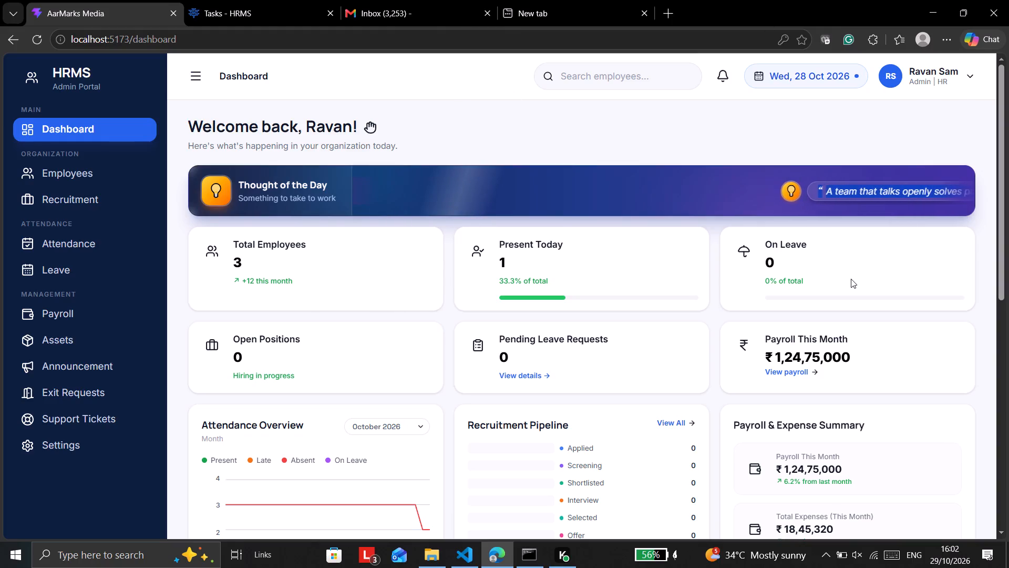
left_click(850, 279)
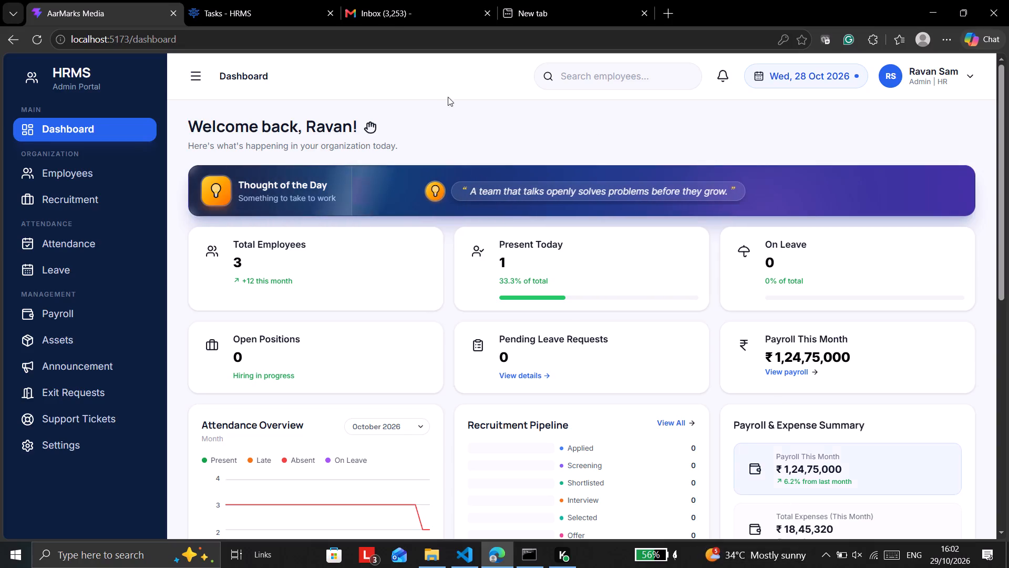
double_click(581, 184)
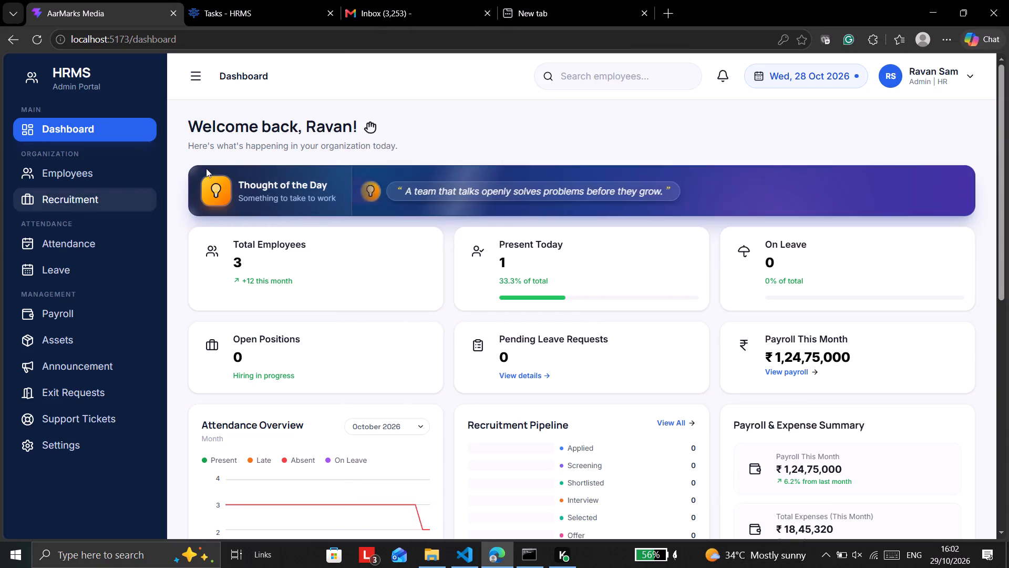
left_click(220, 159)
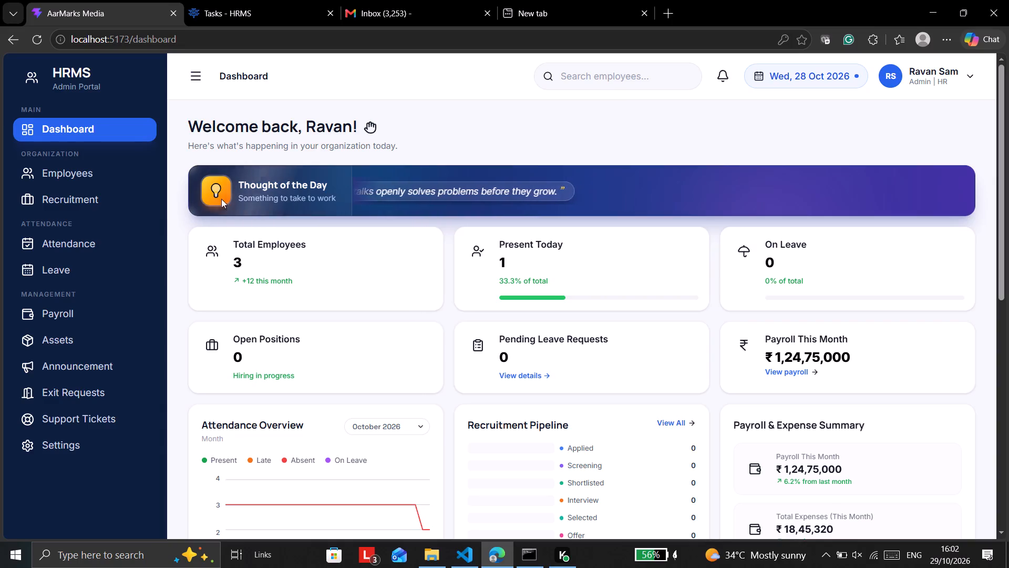
left_click_drag(255, 187, 415, 161)
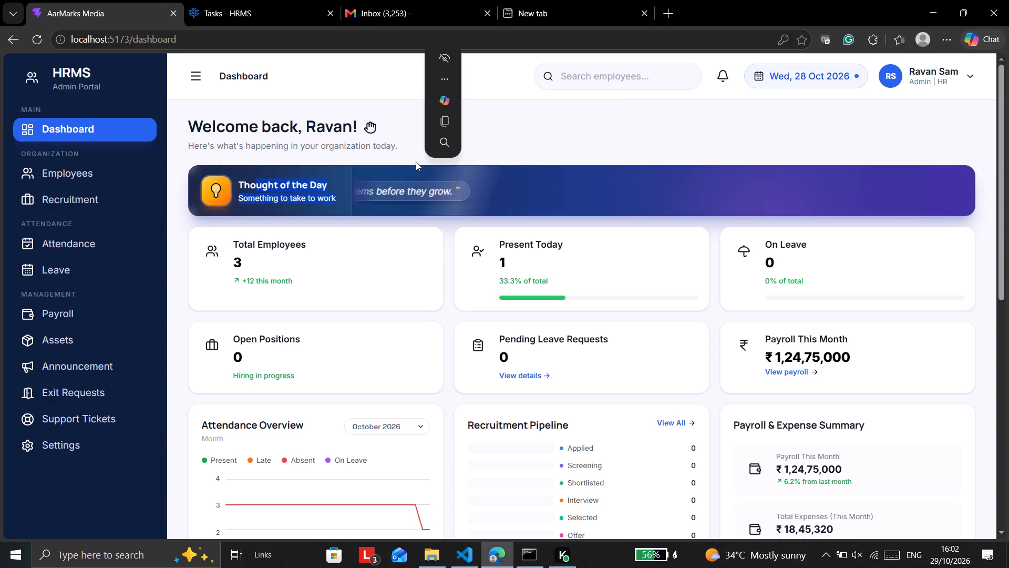
left_click(370, 213)
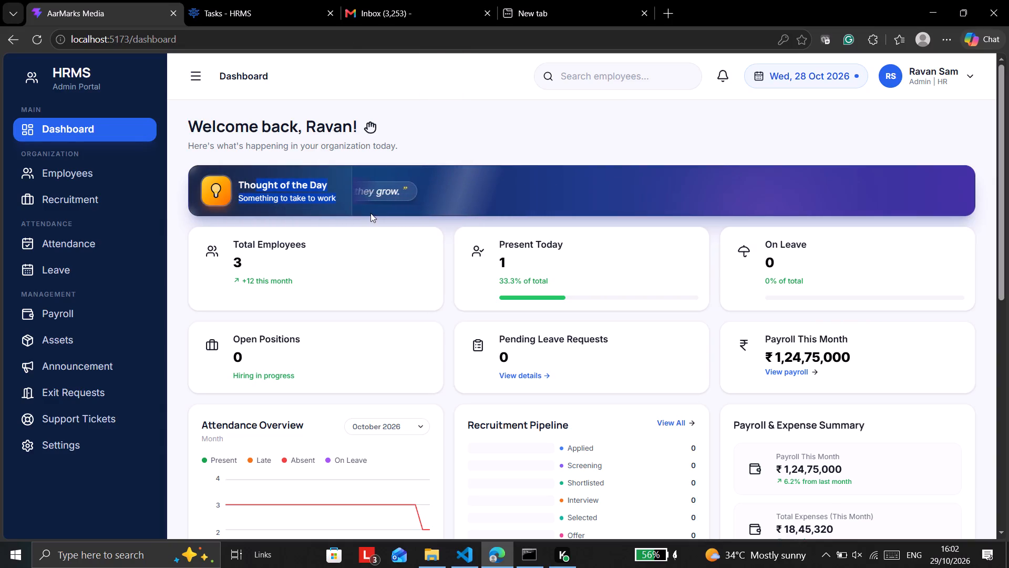
left_click_drag(386, 120, 230, 136)
left_click(230, 136)
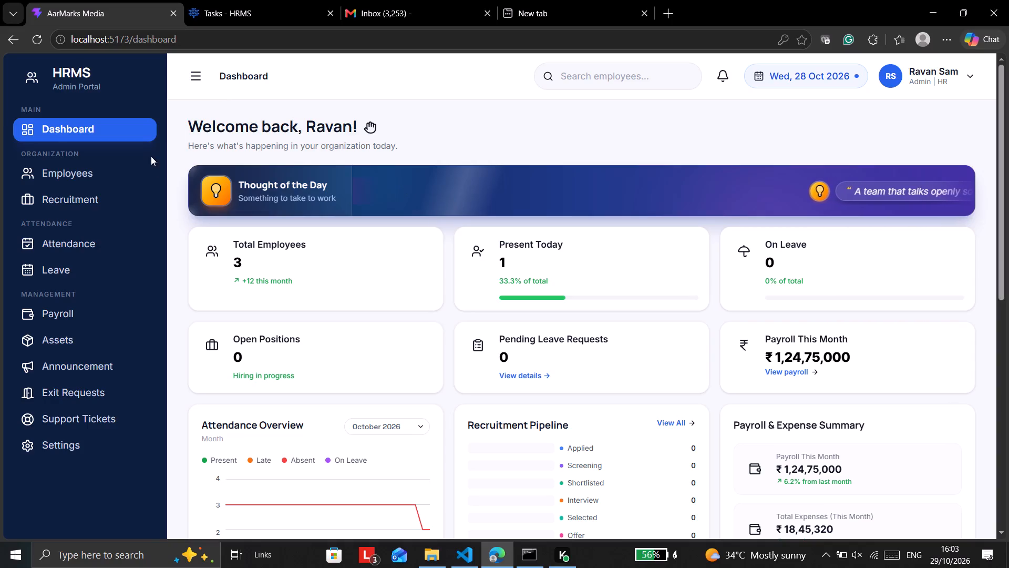
Look over the Employees page with its employee cards and return to the admin Dashboard.
left_click(112, 181)
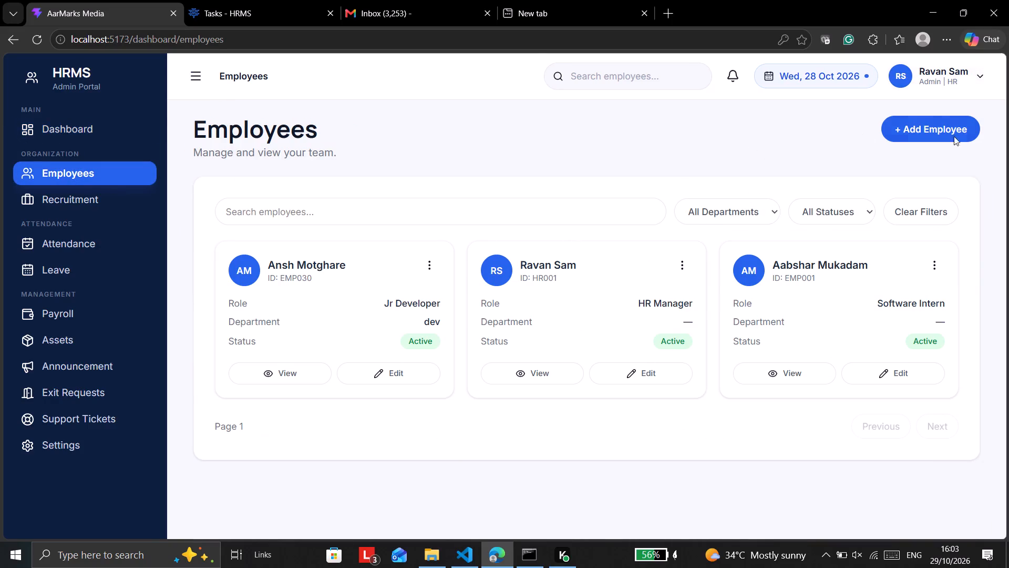
key("Escape")
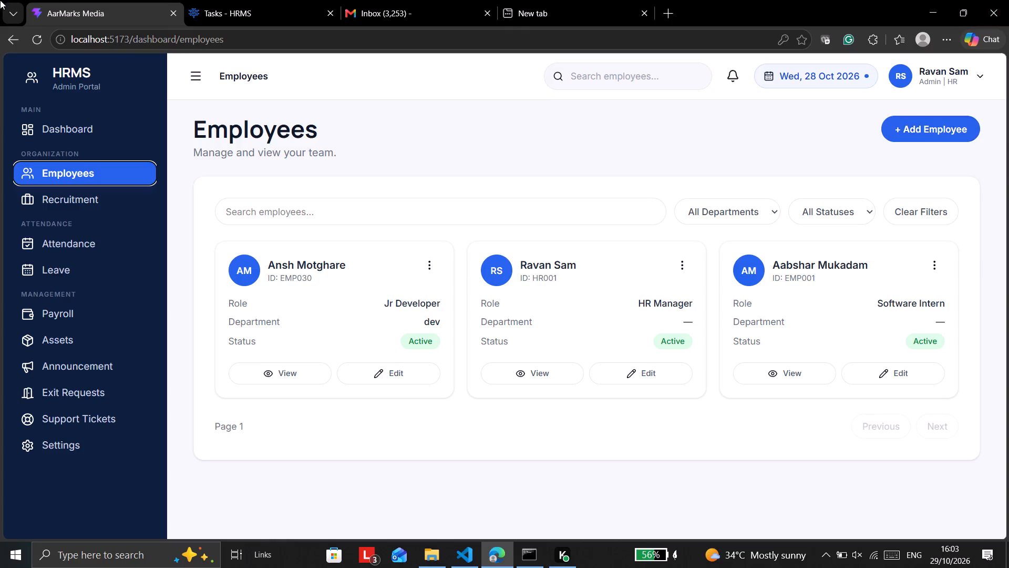
left_click(48, 137)
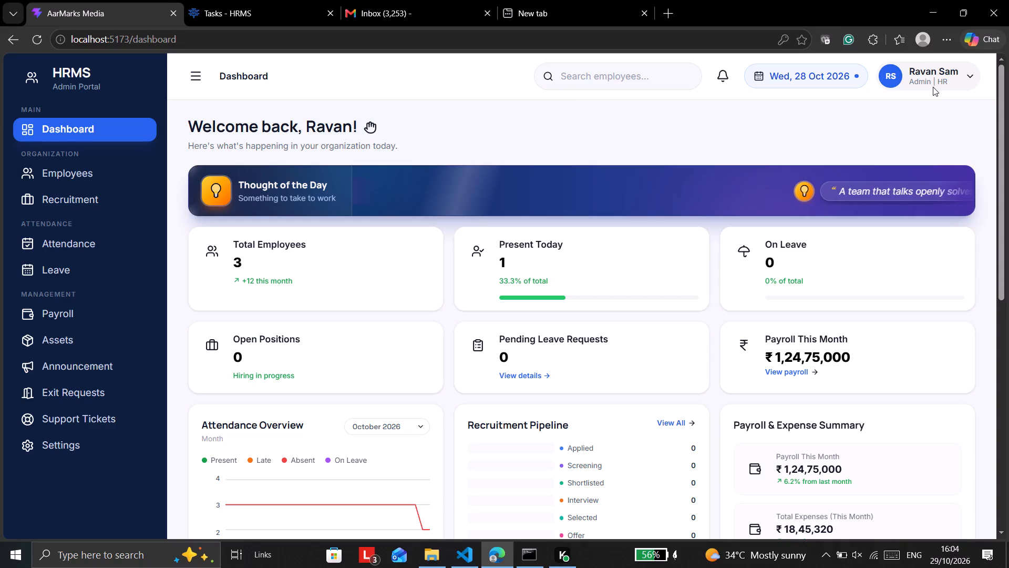
Open the signed-in admin's account options from the Dashboard header.
left_click(930, 84)
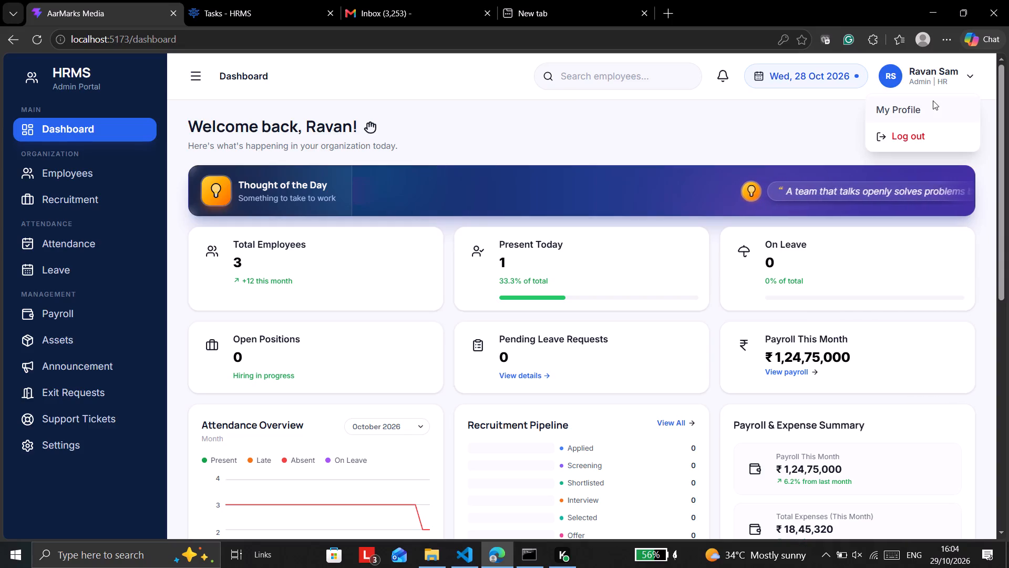
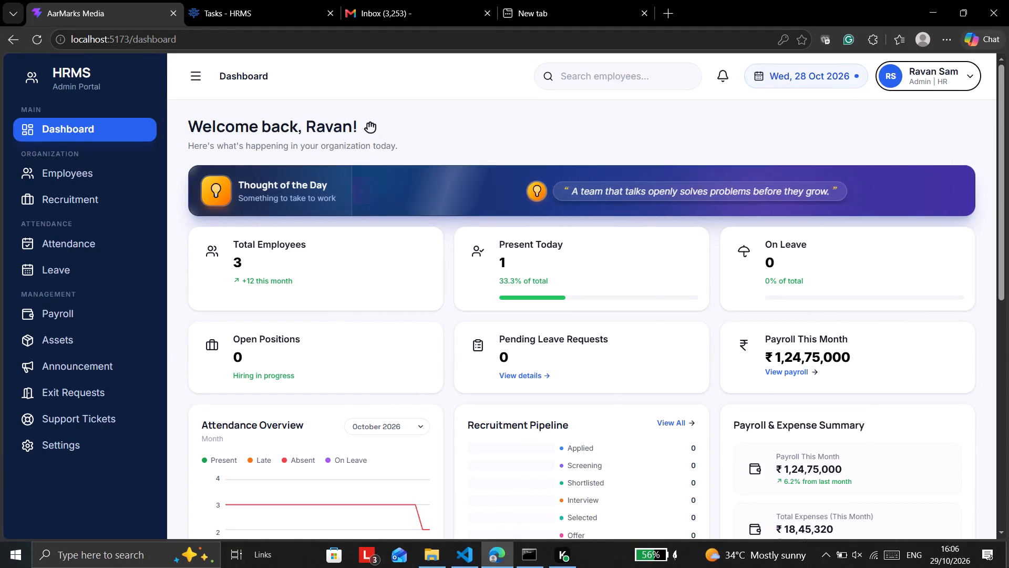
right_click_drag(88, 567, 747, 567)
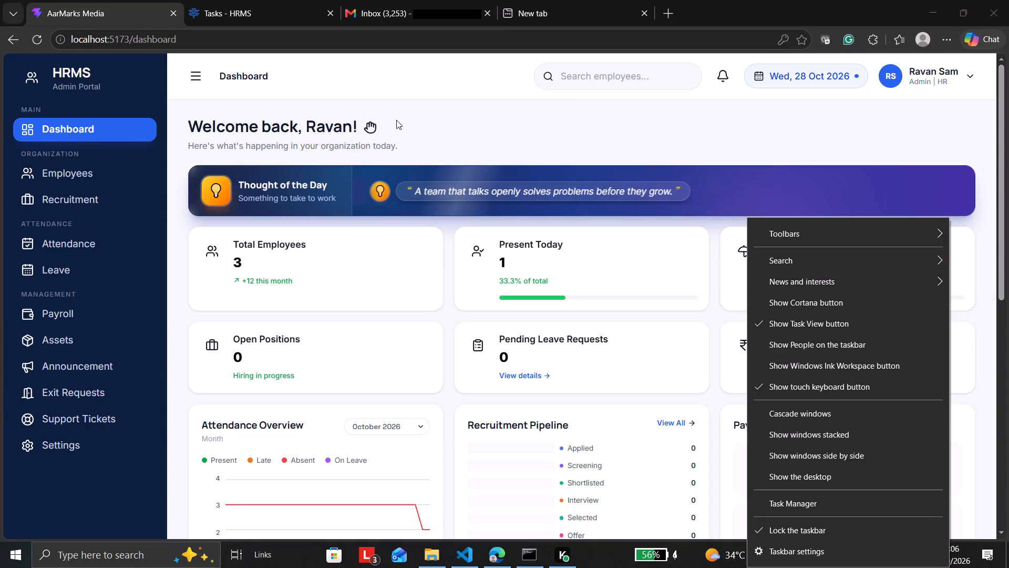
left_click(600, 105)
Look over the whole admin Dashboard, from the summary cards down to Recent Activities, Quick Actions and Employee by Department, and return to its start.
scroll(604, 110, "down", 16)
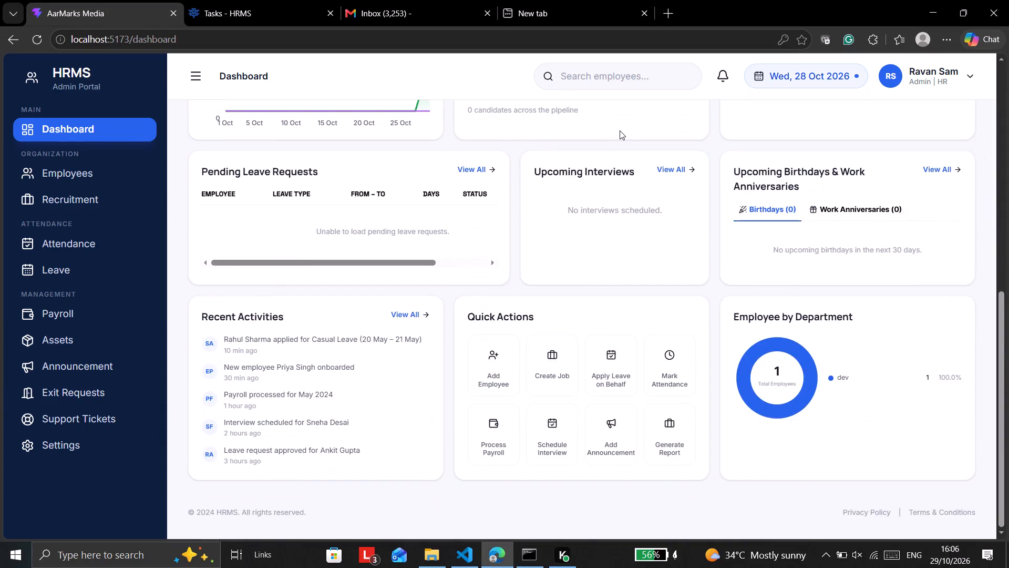
scroll(620, 130, "up", 20)
scroll(620, 130, "down", 12)
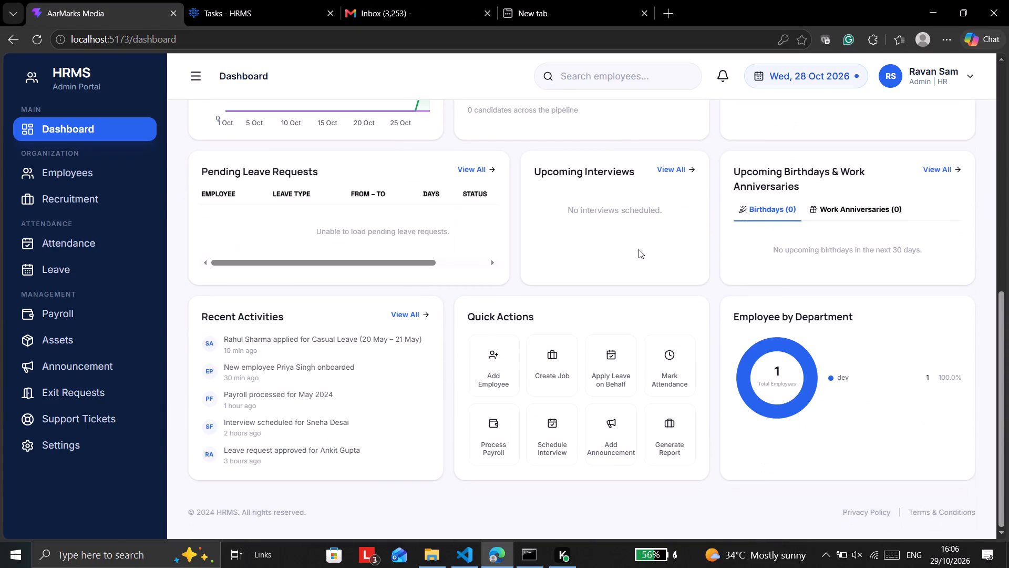
scroll(639, 249, "up", 12)
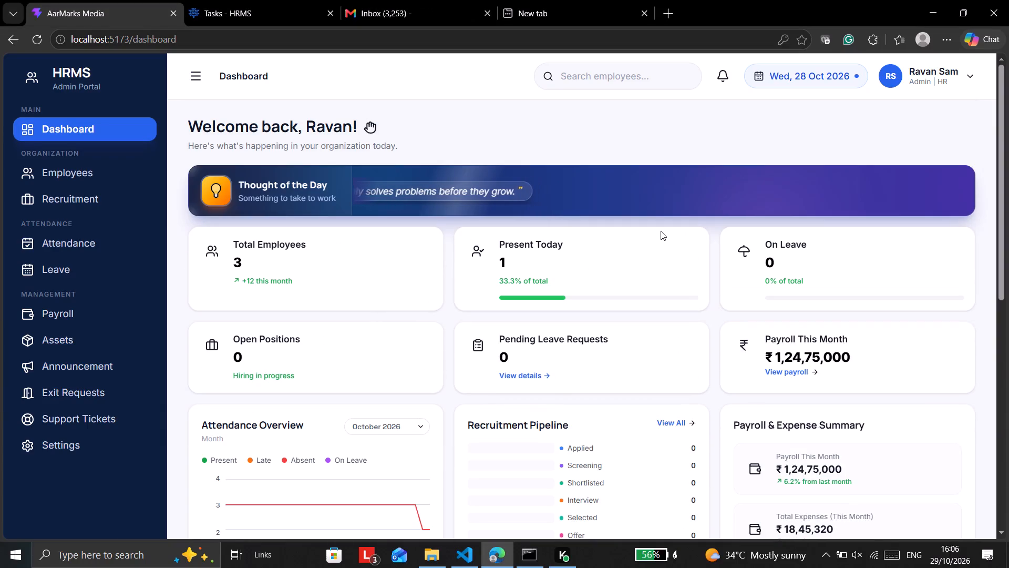
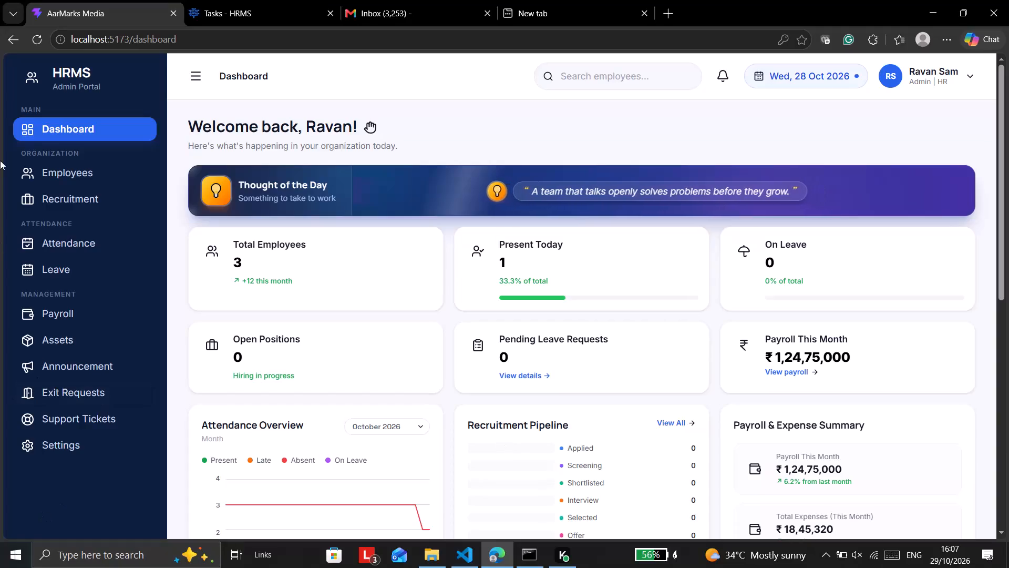
Open the admin Leave page and look it over down to the Leave Requests Overview, Leave Balance Summary and Leave Calendar.
left_click(85, 275)
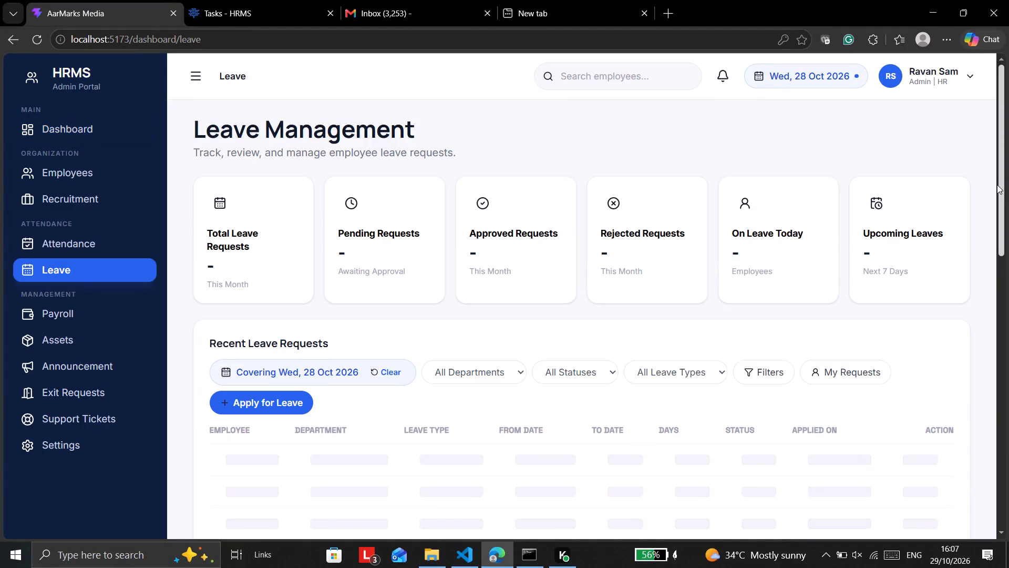
scroll(925, 335, "down", 3)
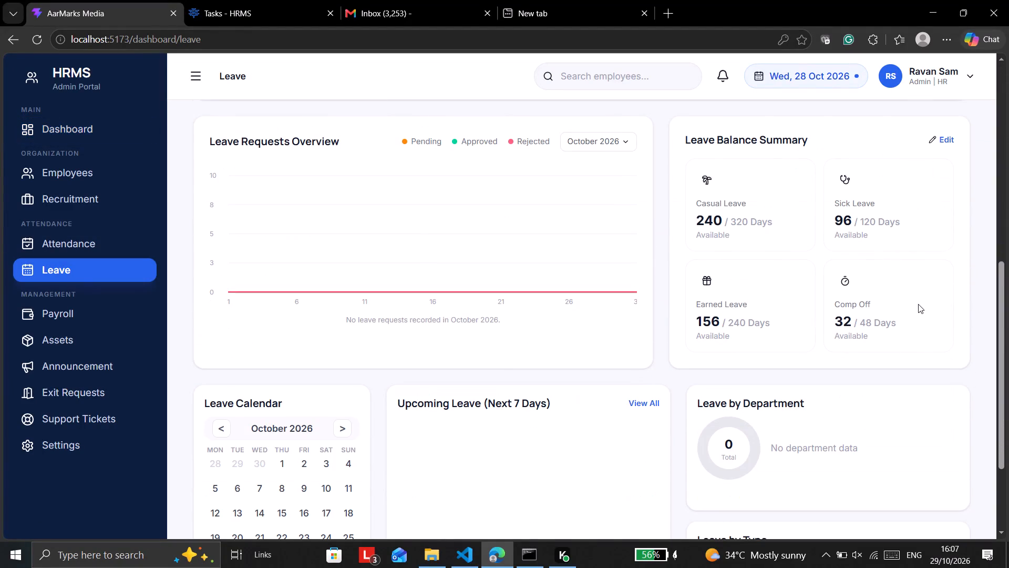
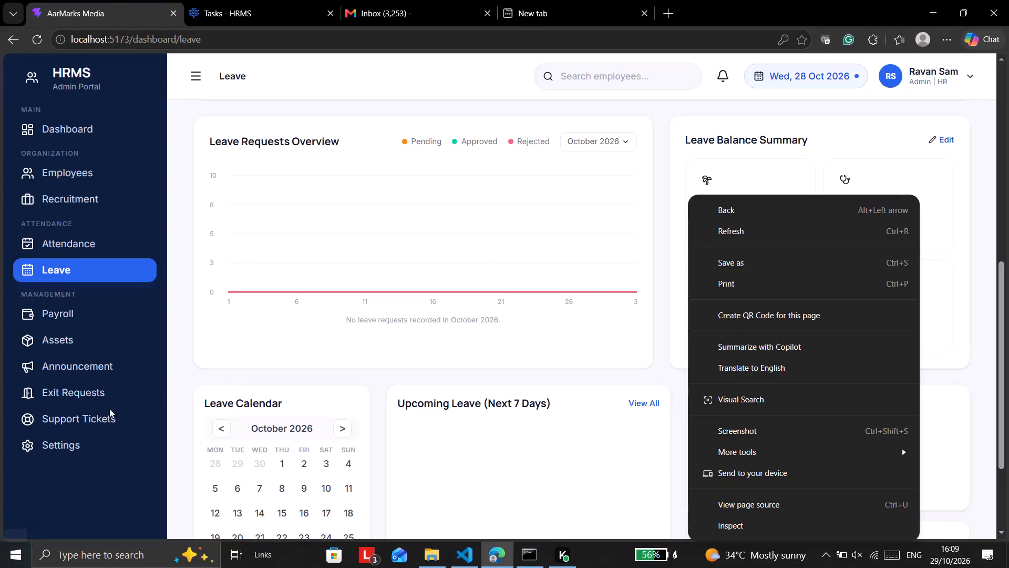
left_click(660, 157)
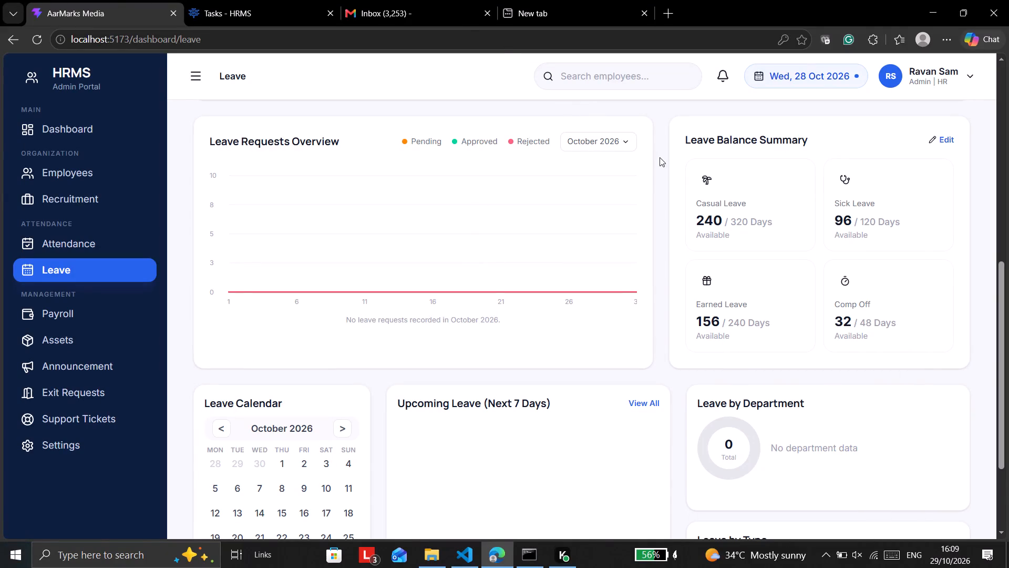